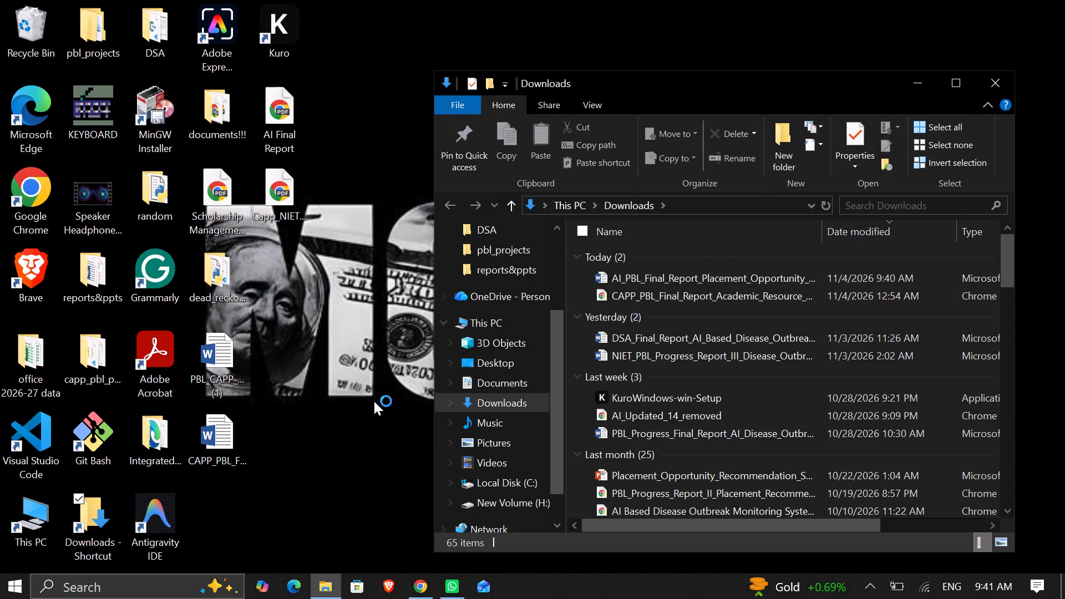
left_click(242, 436)
double_click(242, 436)
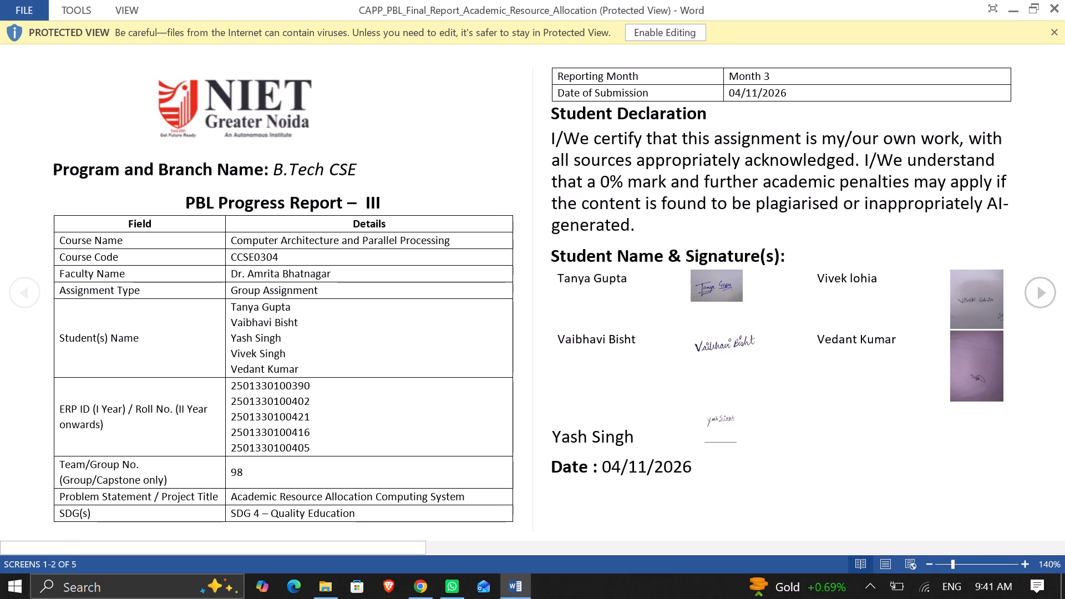
left_click(699, 29)
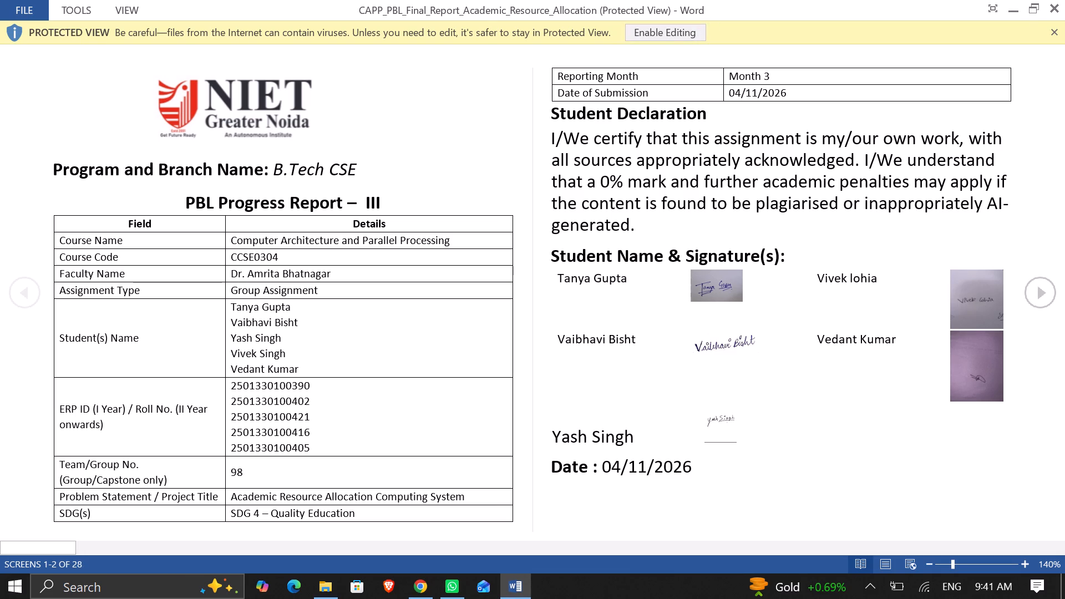
left_click(658, 34)
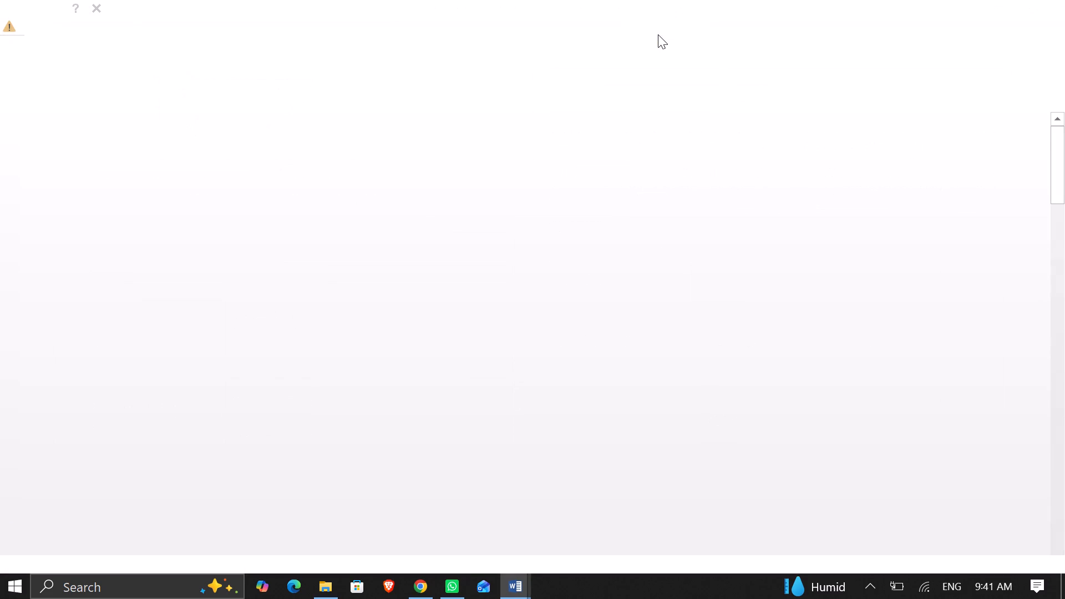
Delete the blank lines above the Student Details / Team Details heading on page 2 so it starts the page.
scroll(627, 177, "down", 5)
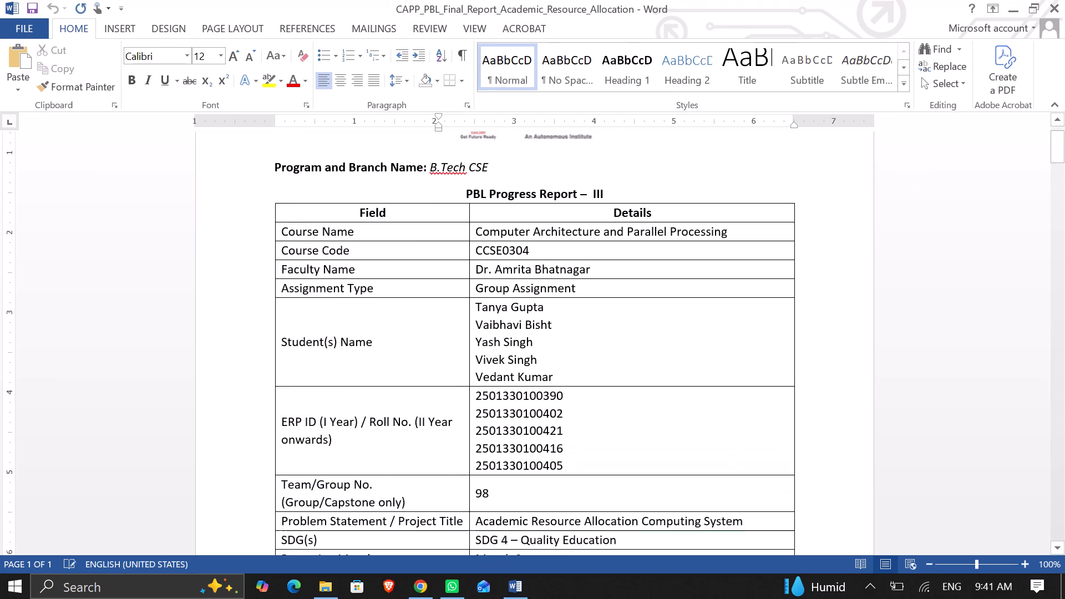
scroll(627, 177, "down", 5)
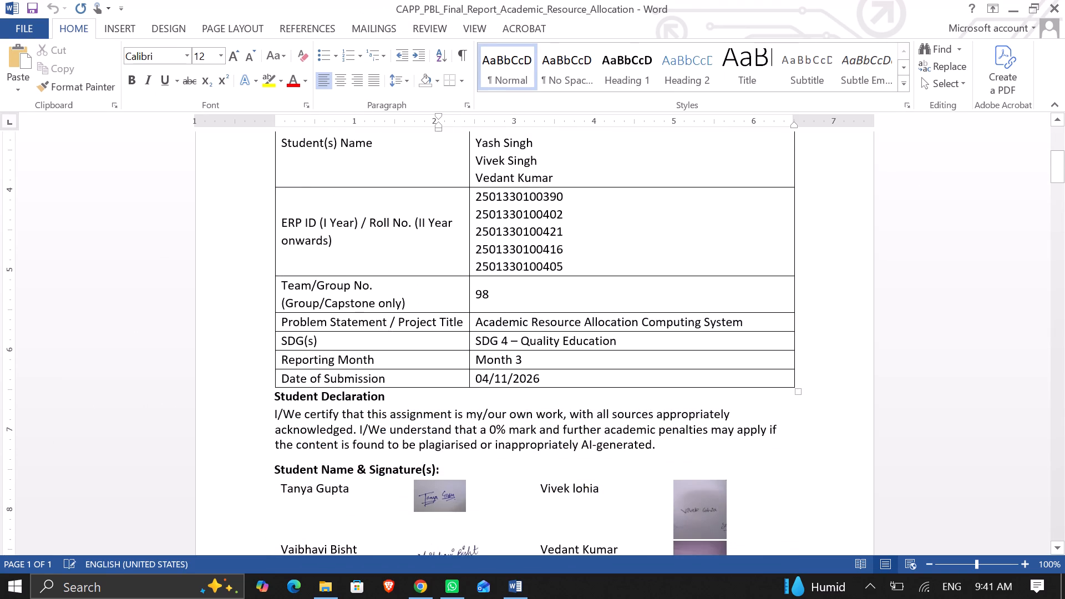
scroll(627, 177, "down", 3)
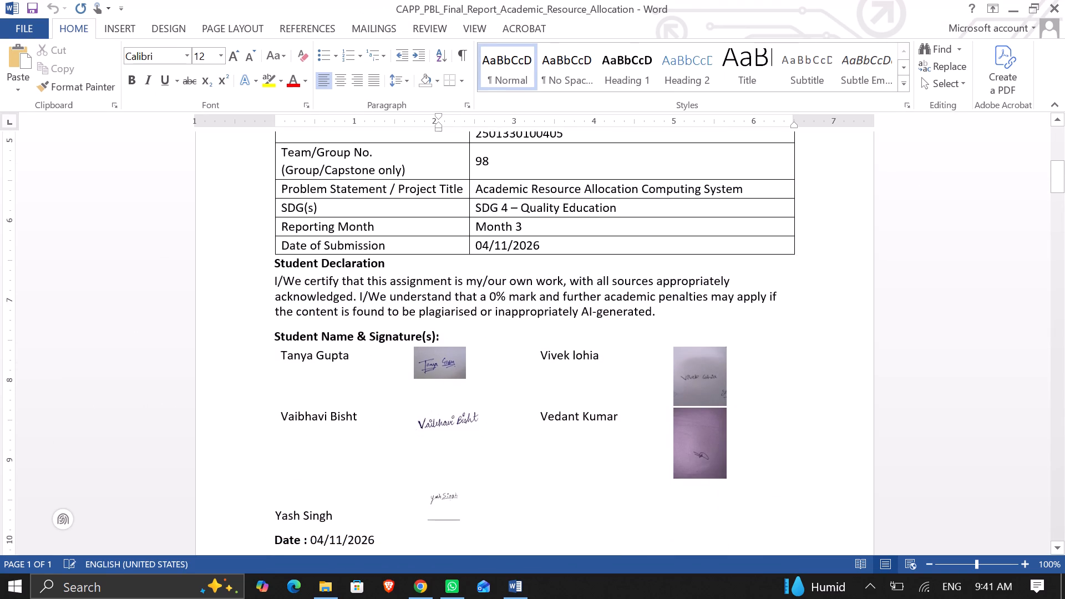
scroll(627, 177, "down", 2)
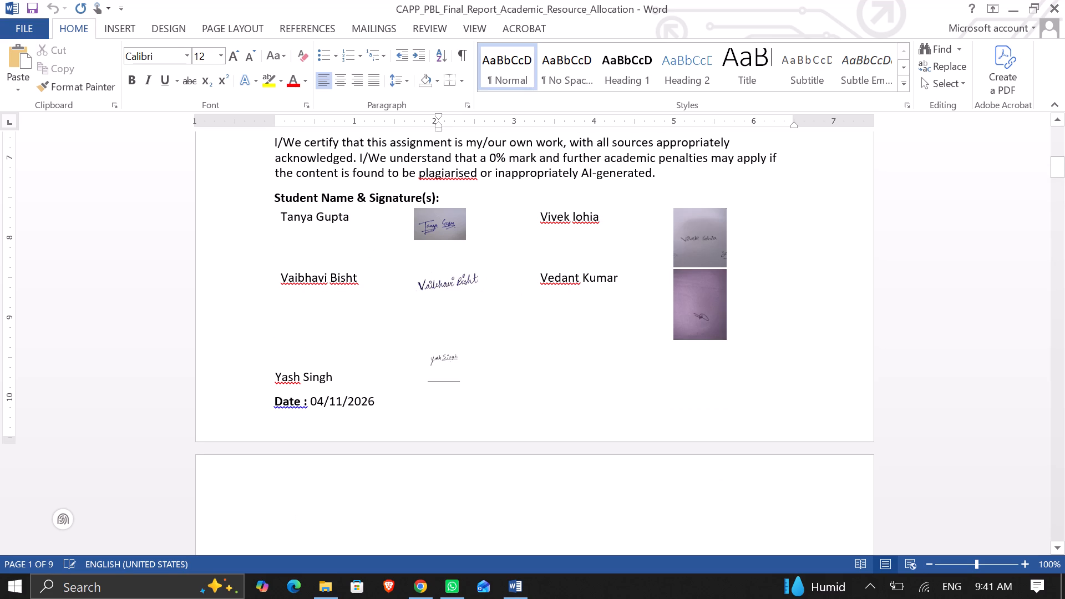
scroll(627, 177, "down", 4)
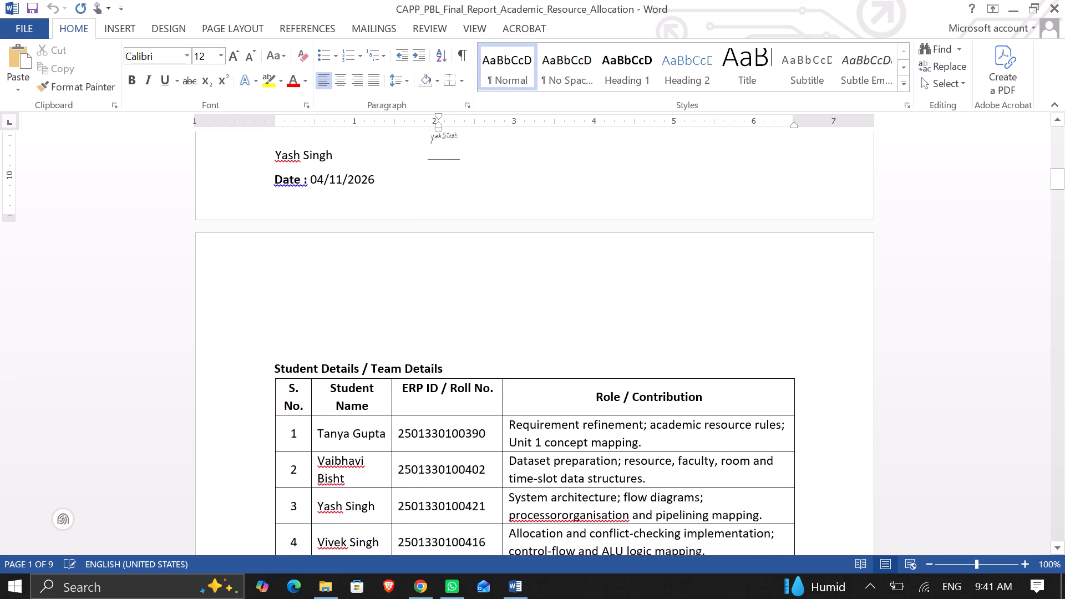
scroll(627, 177, "down", 1)
left_click(562, 214)
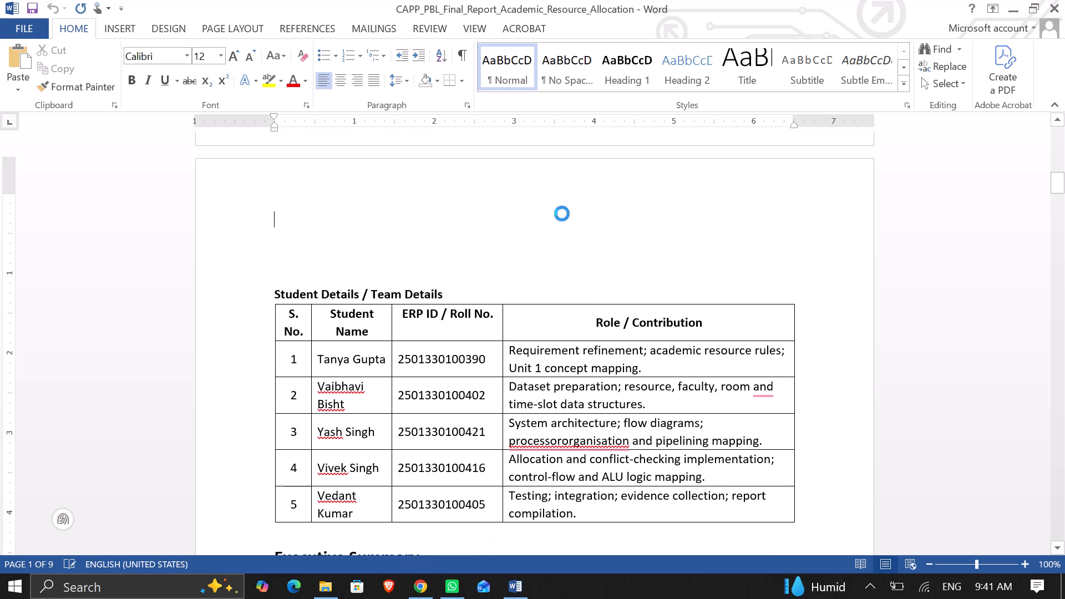
key("BackSpace")
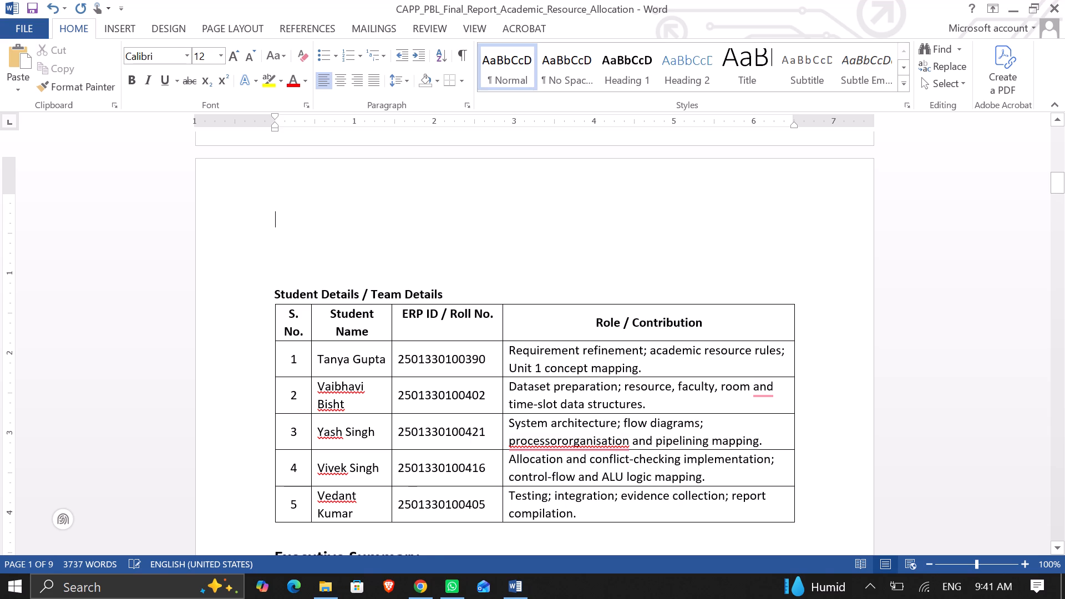
key("Delete")
key("Delete")
key("Delete")
key("BackSpace")
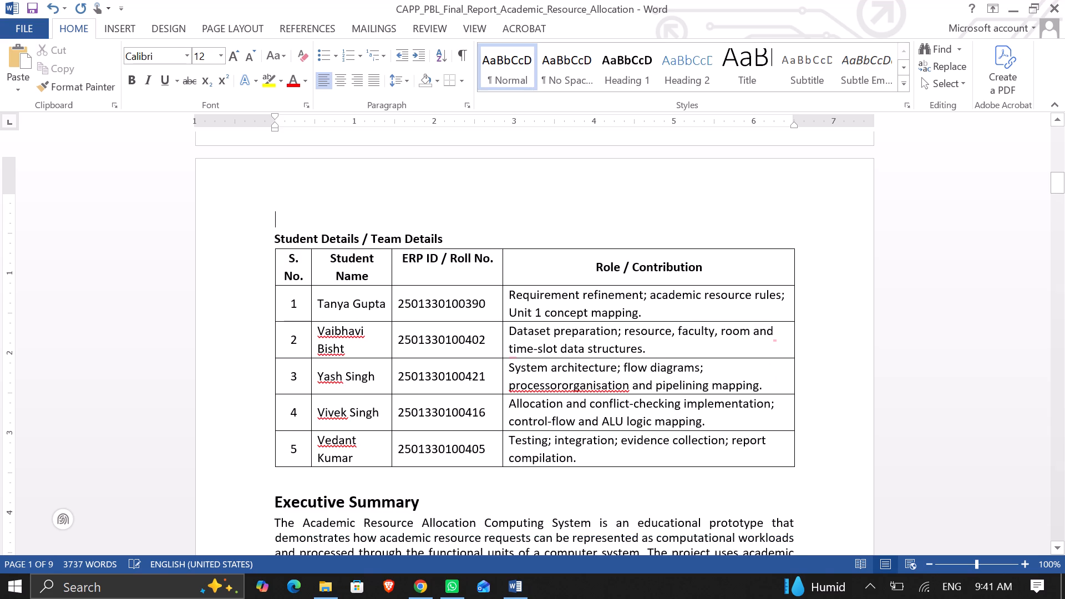
key("Up")
key("Up")
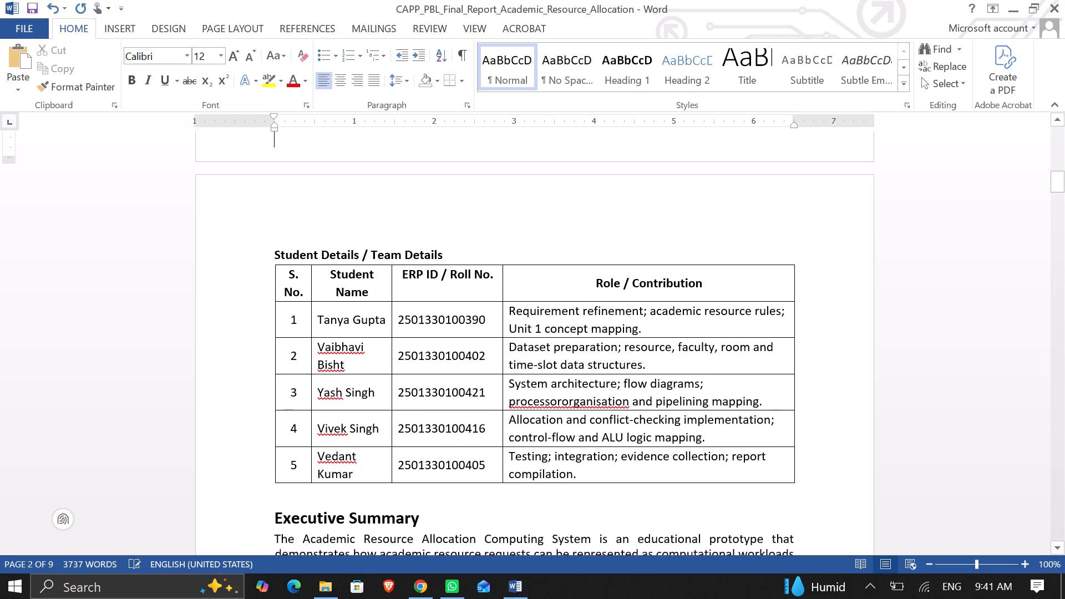
key("Down")
key("Delete")
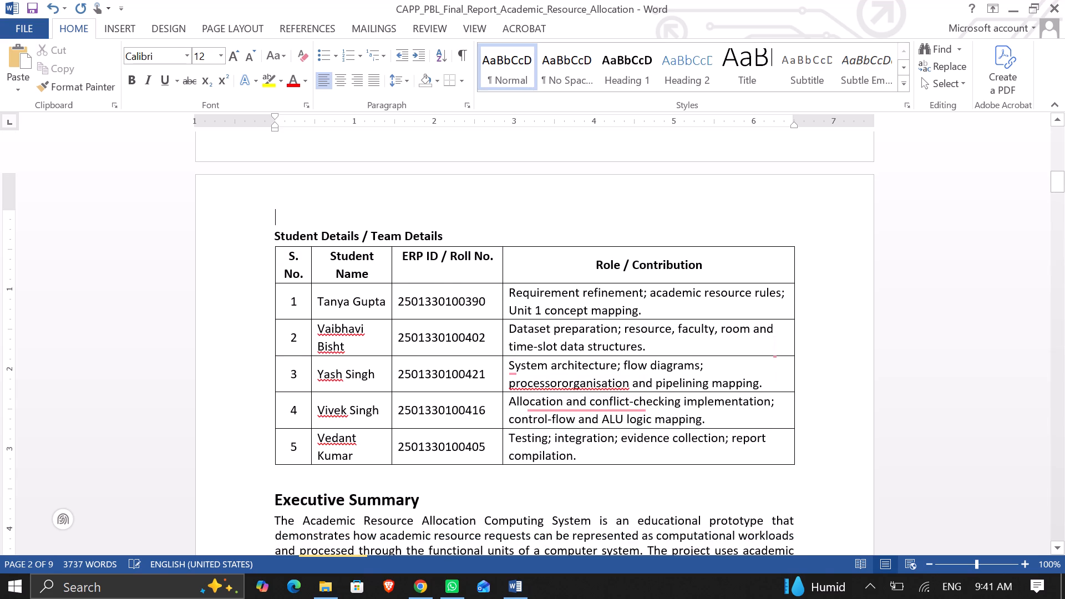
scroll(562, 212, "down", 1)
key("Delete")
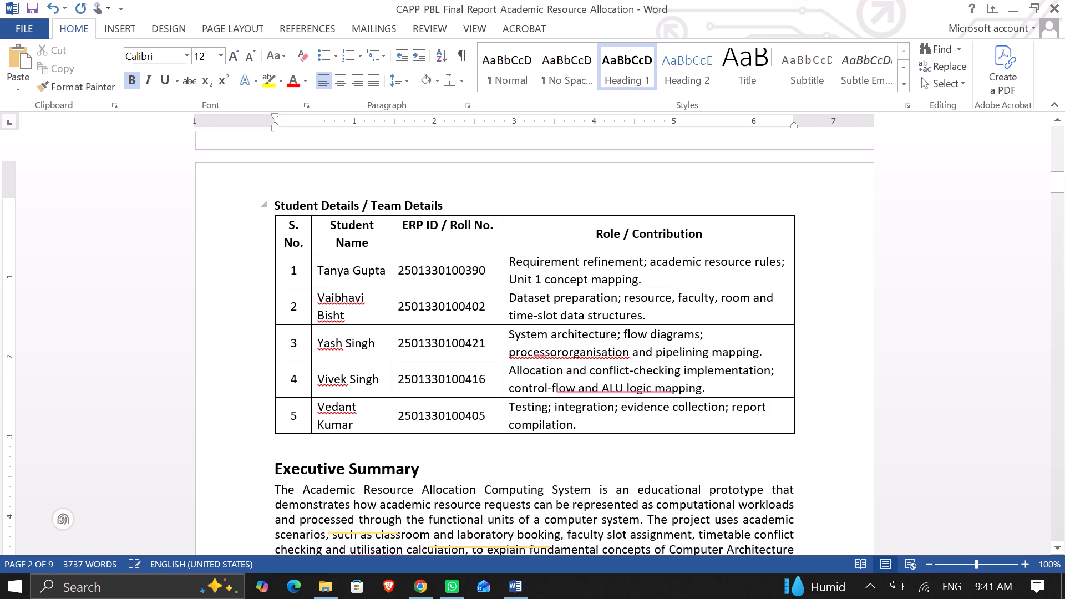
Review the rest of the report, from the Executive Summary through the modules and references to the Appendix (Source Code).
scroll(550, 393, "down", 5)
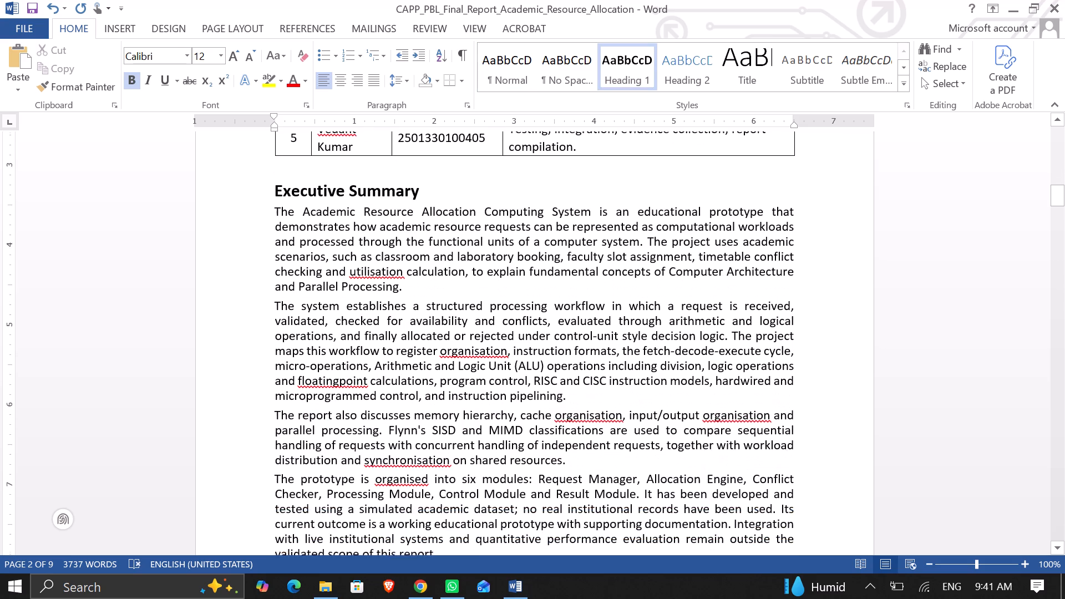
scroll(550, 393, "down", 7)
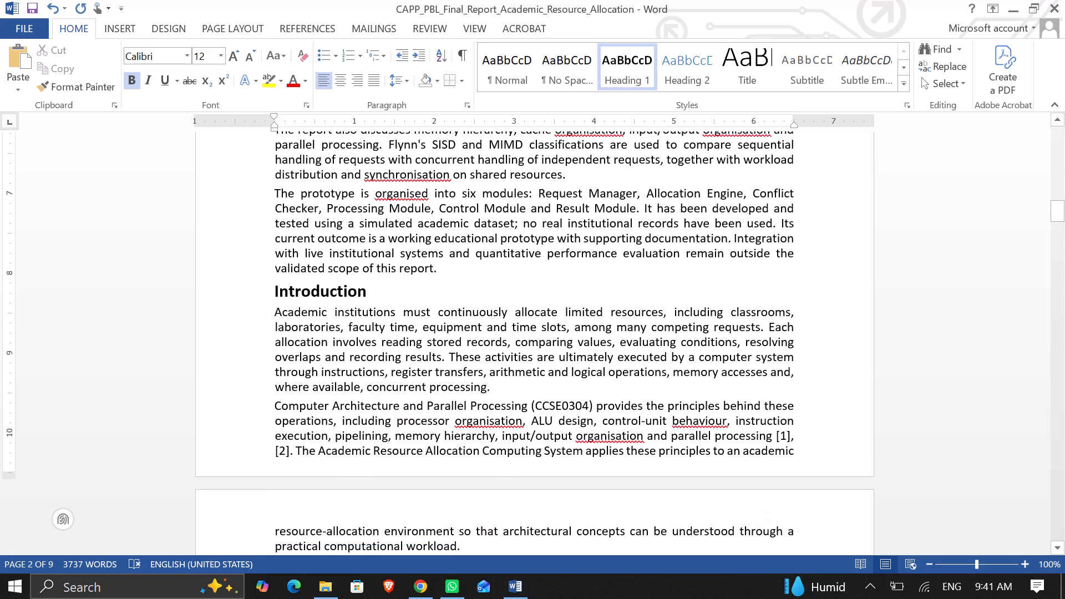
scroll(550, 393, "down", 9)
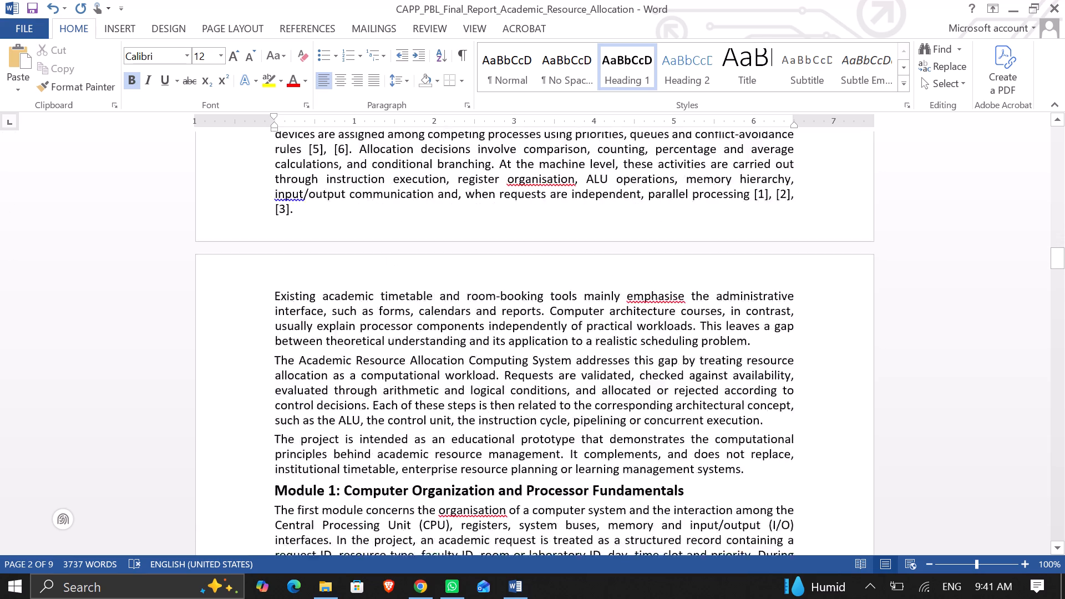
scroll(550, 393, "down", 18)
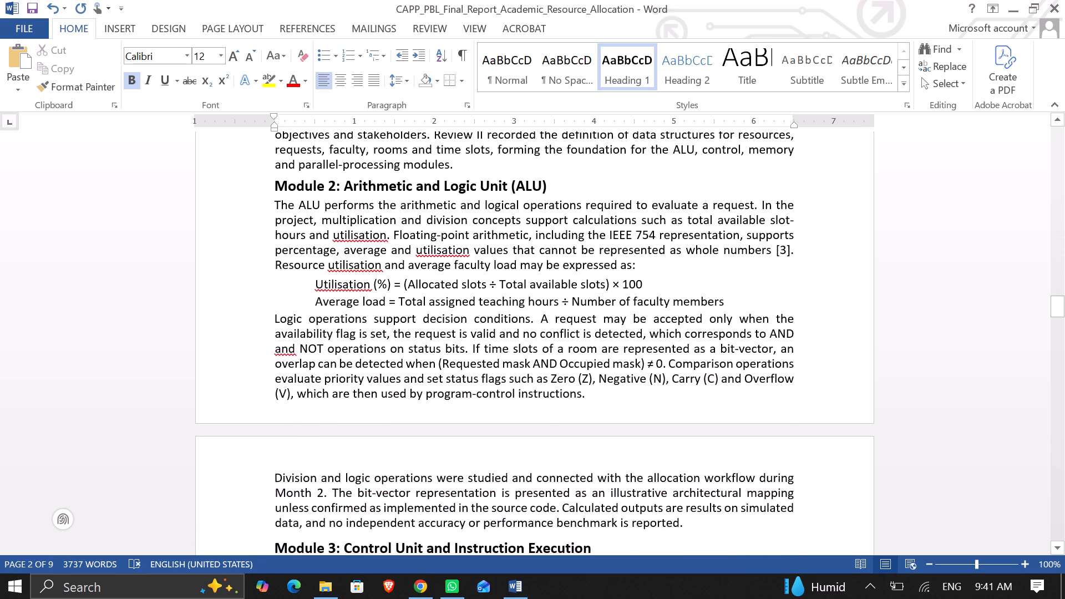
scroll(550, 393, "down", 11)
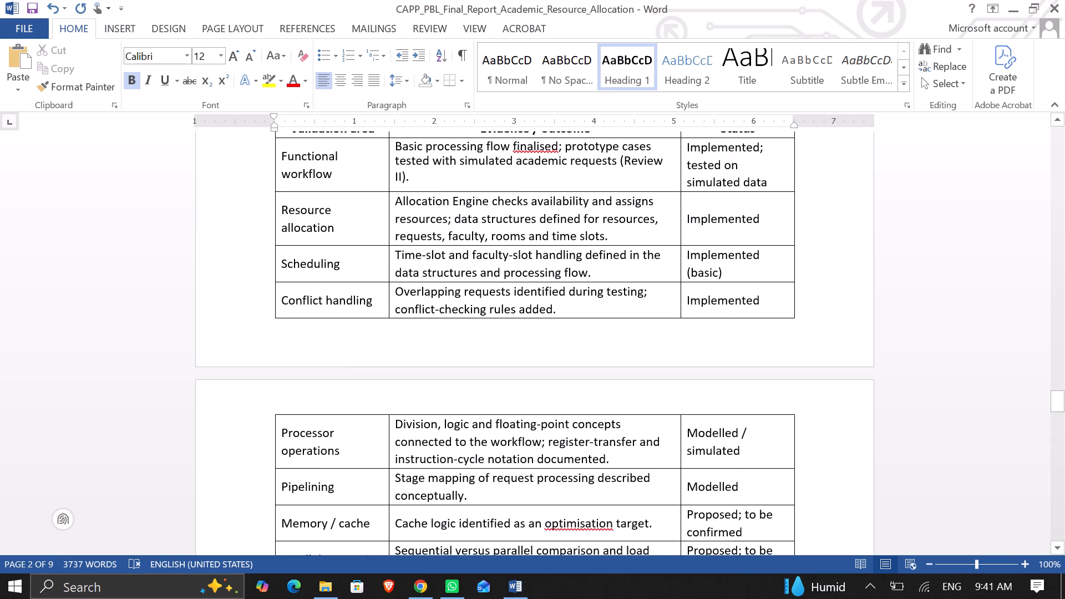
scroll(550, 393, "down", 14)
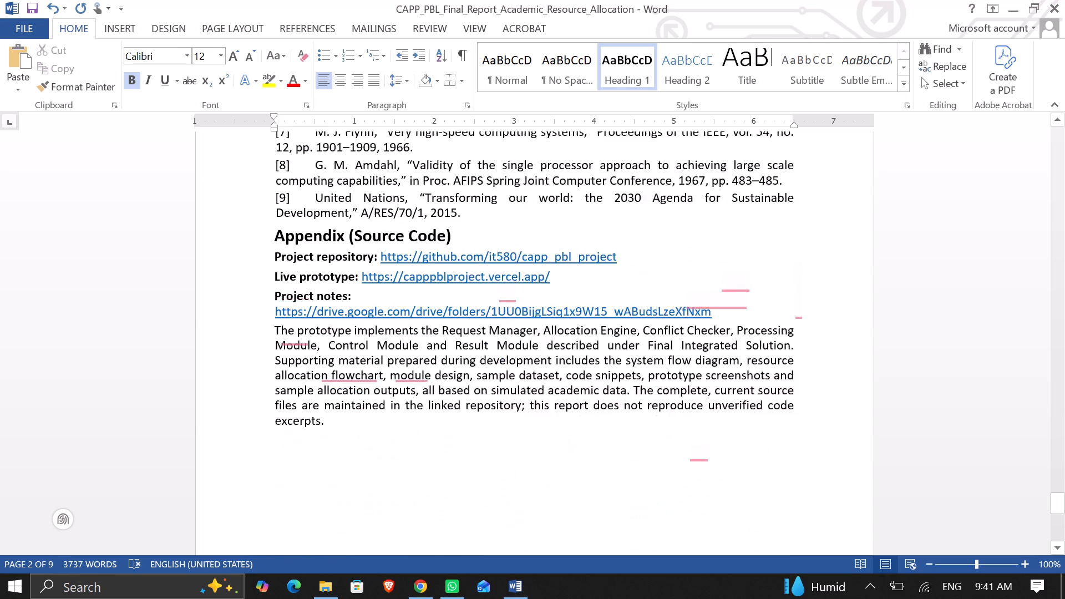
scroll(550, 393, "down", 5)
Save the report and export it to the Desktop as a PDF named cab_pbl_final_report.
key("ctrl+s")
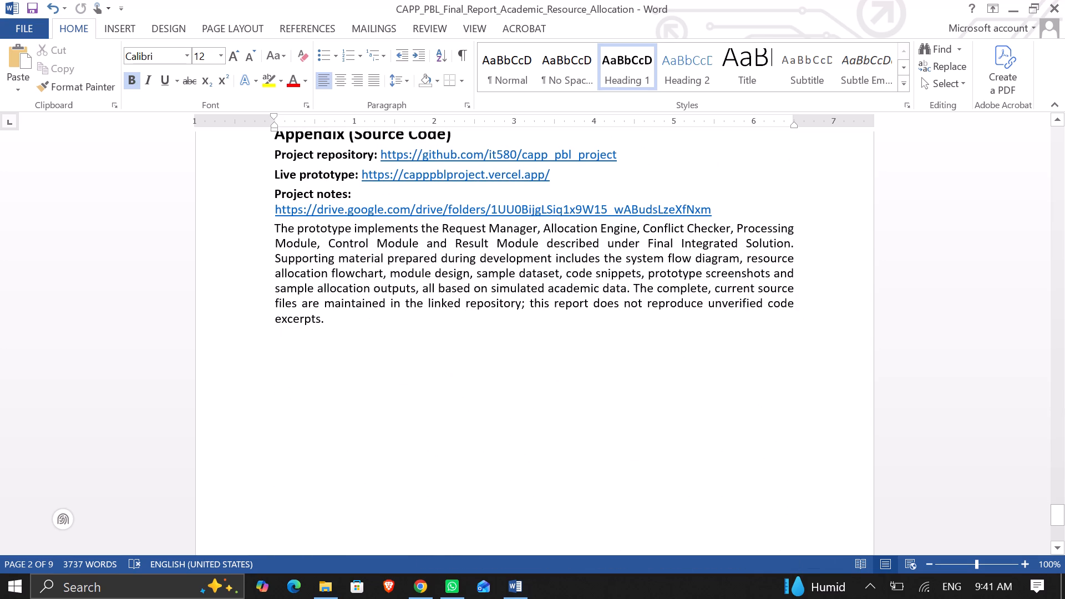
left_click(40, 32)
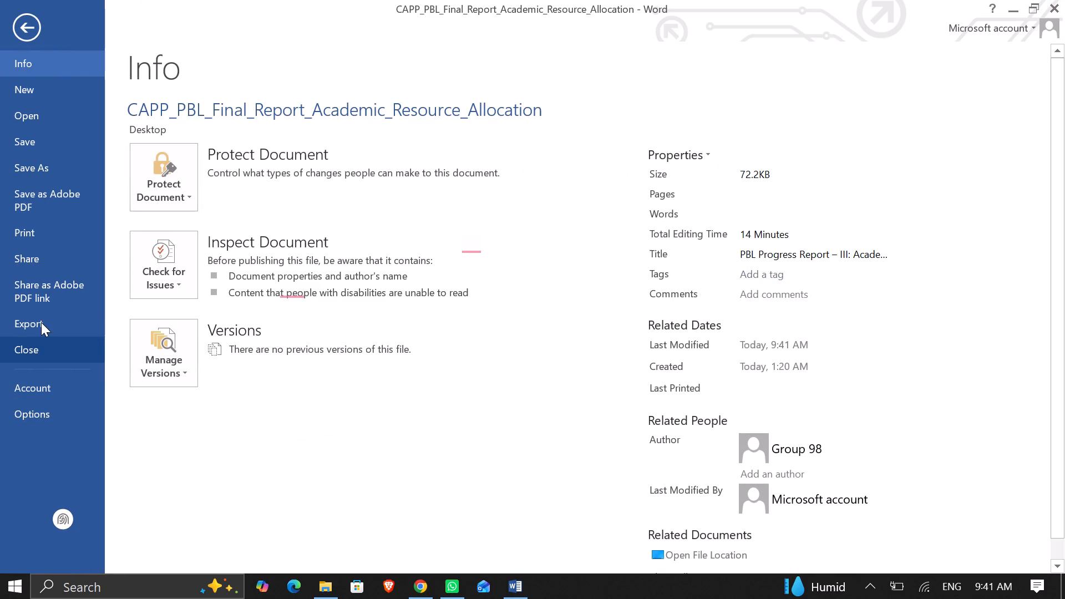
left_click(41, 322)
left_click(247, 172)
left_click(397, 226)
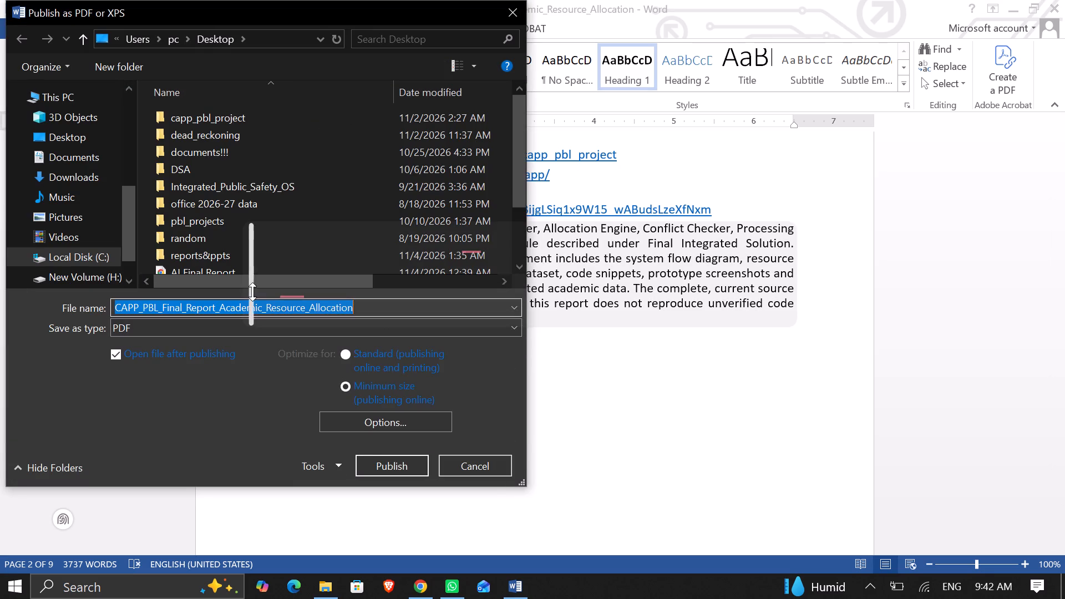
type("csb")
key("BackSpace")
key("a")
key("BackSpace")
key("BackSpace")
type("ab_pv")
key("BackSpace")
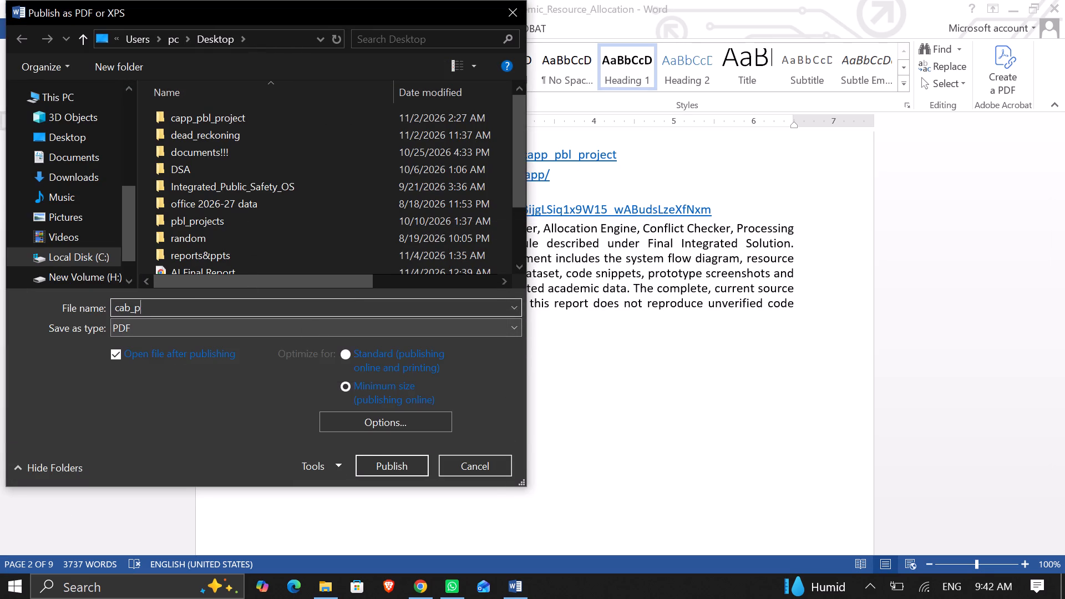
type("bl_fo")
key("BackSpace")
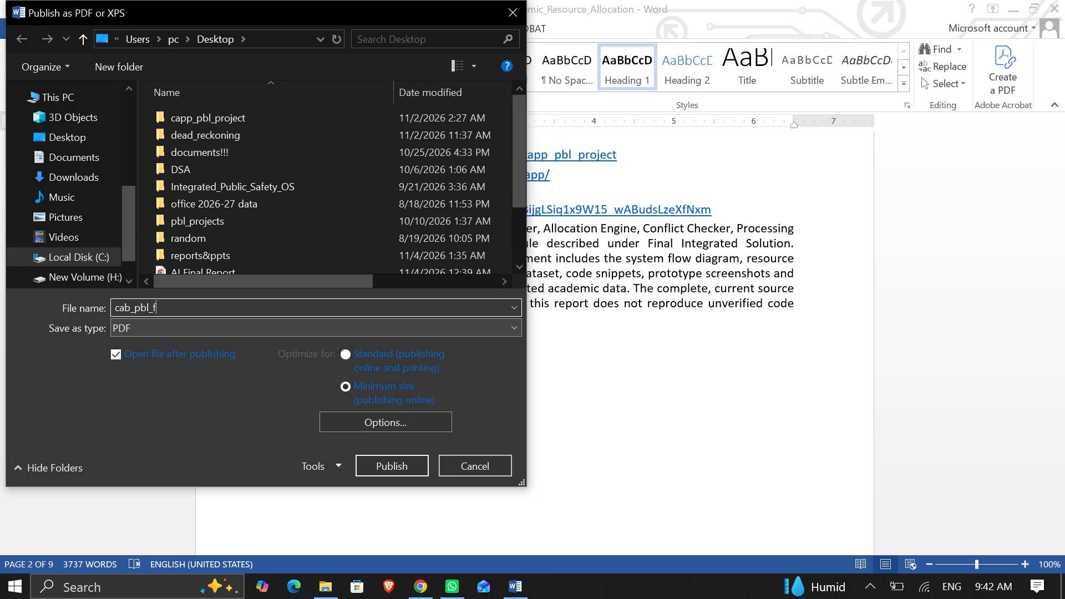
type("inal")
type("_report")
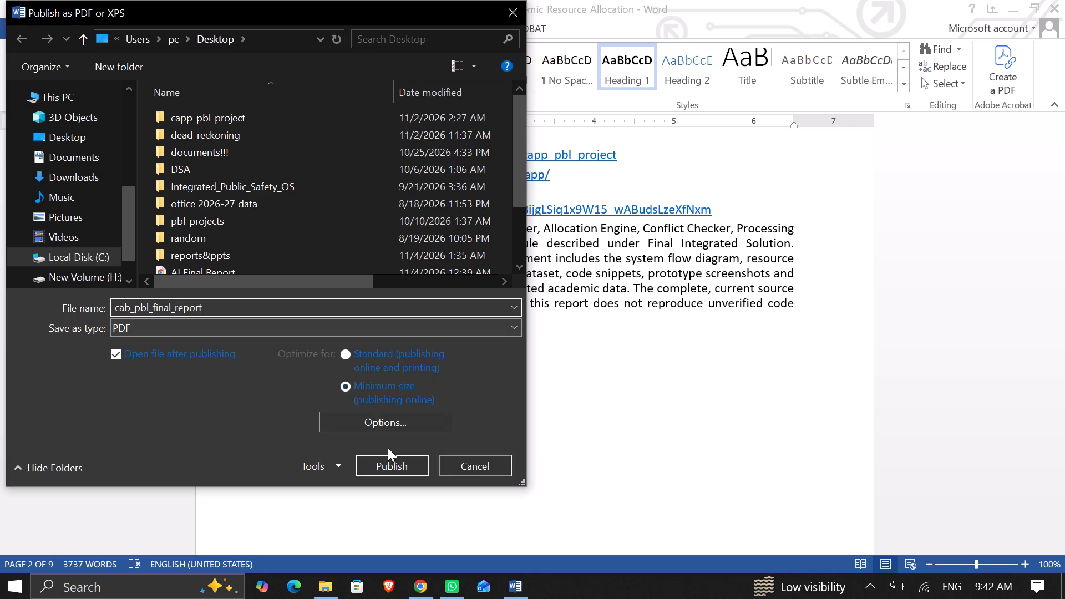
left_click(77, 133)
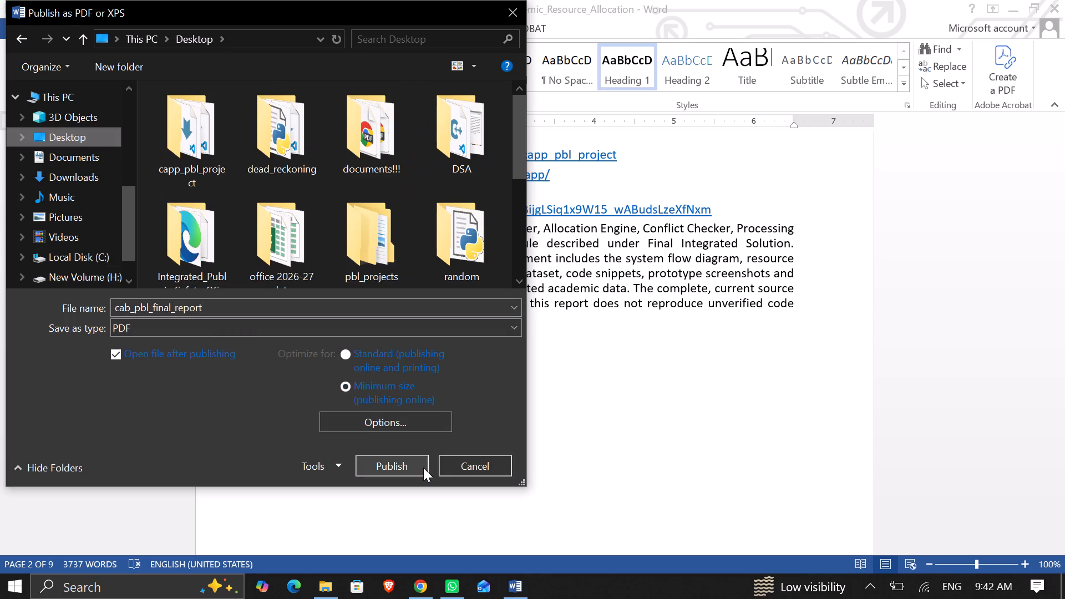
left_click(423, 468)
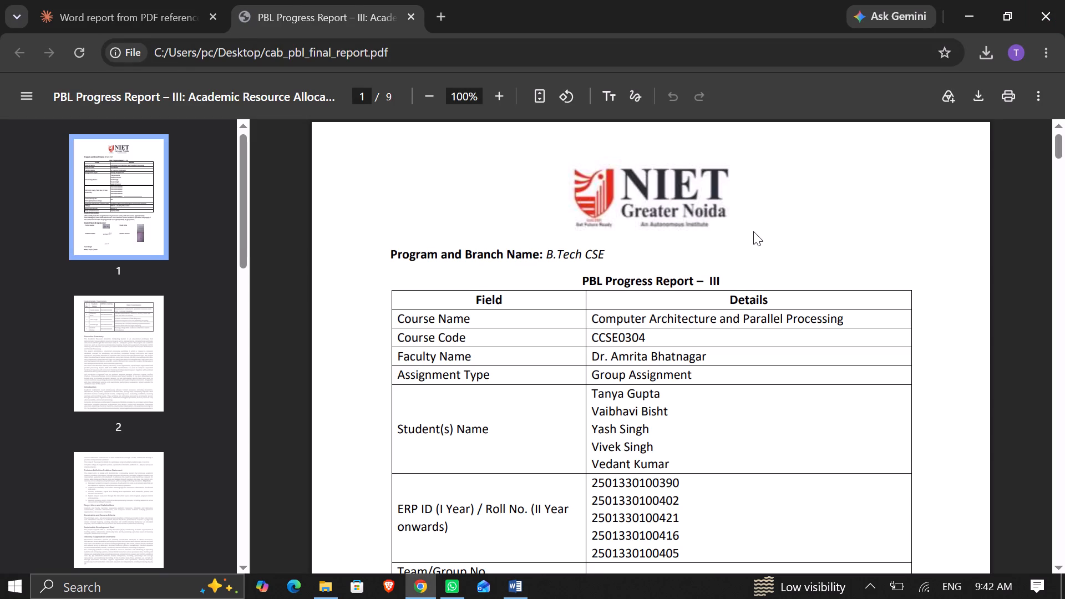
Check the exported PDF's cover page, student declaration and signatures, team details, Executive Summary and Introduction.
scroll(753, 231, "down", 8)
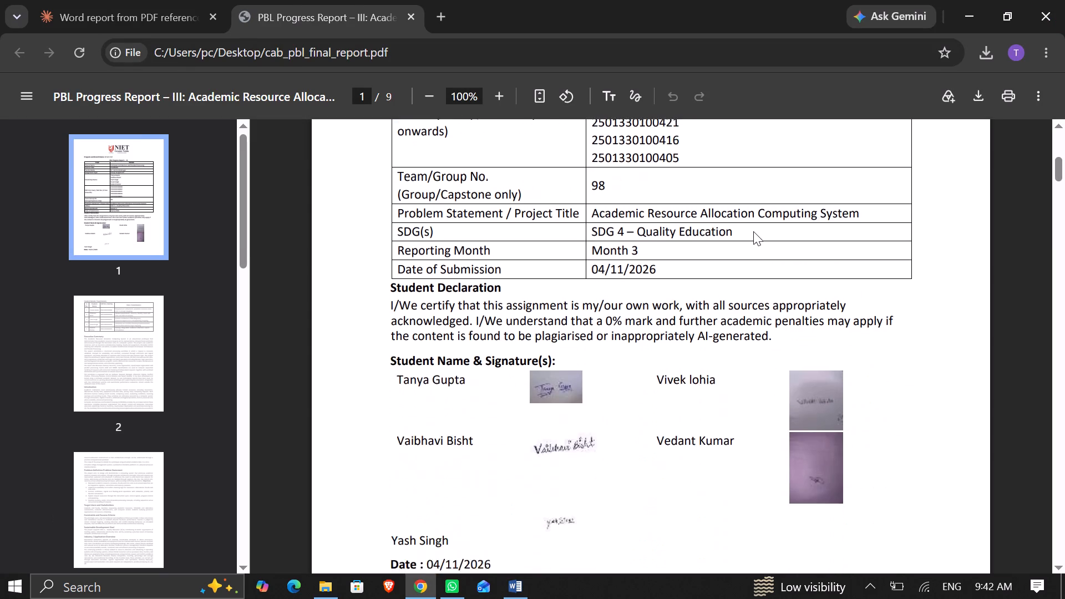
scroll(753, 231, "down", 3)
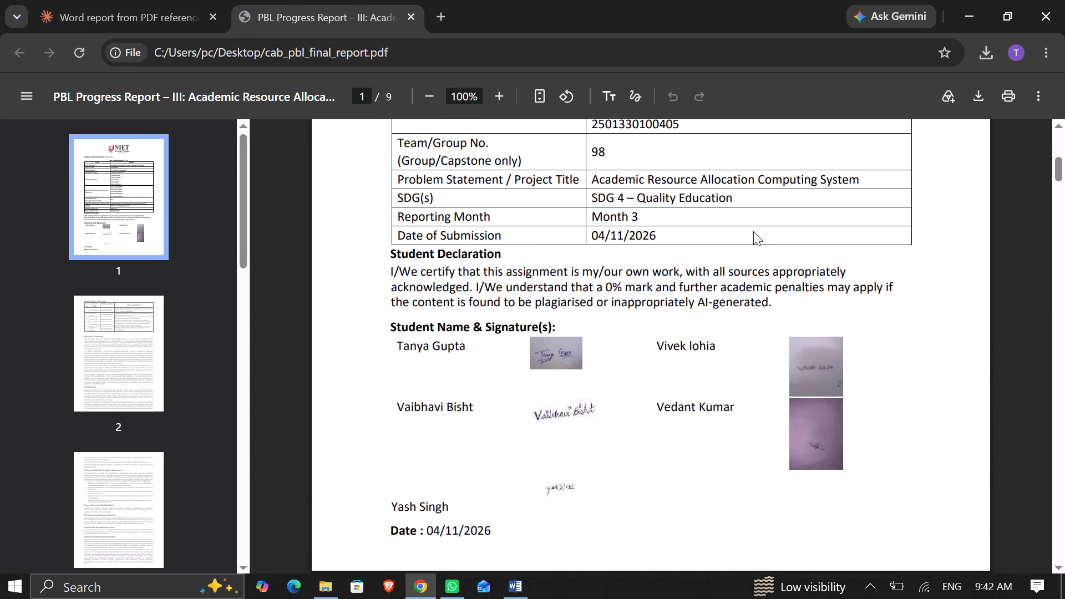
scroll(753, 231, "down", 6)
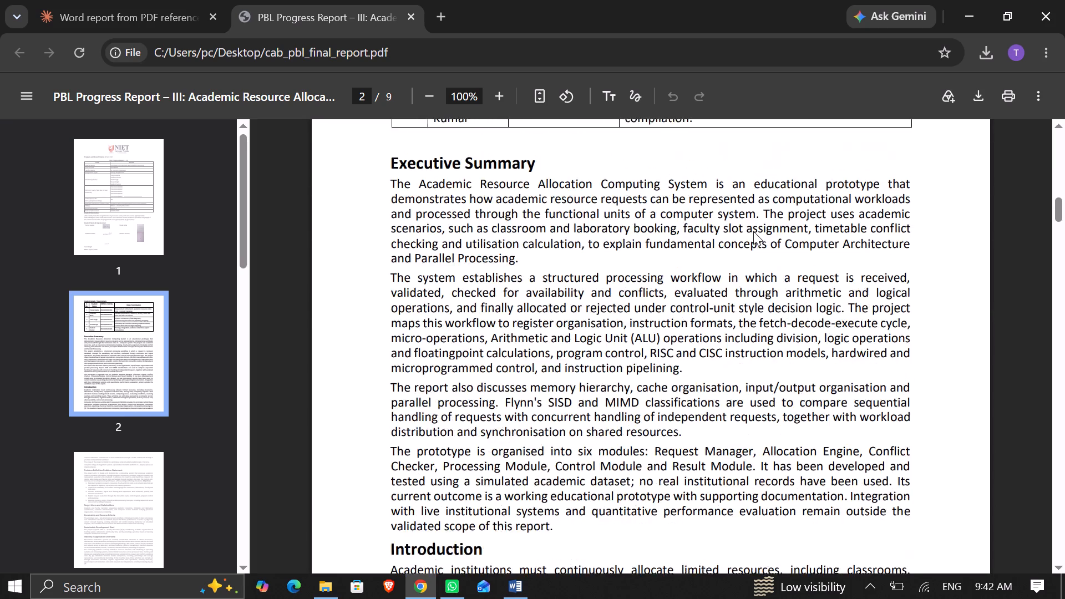
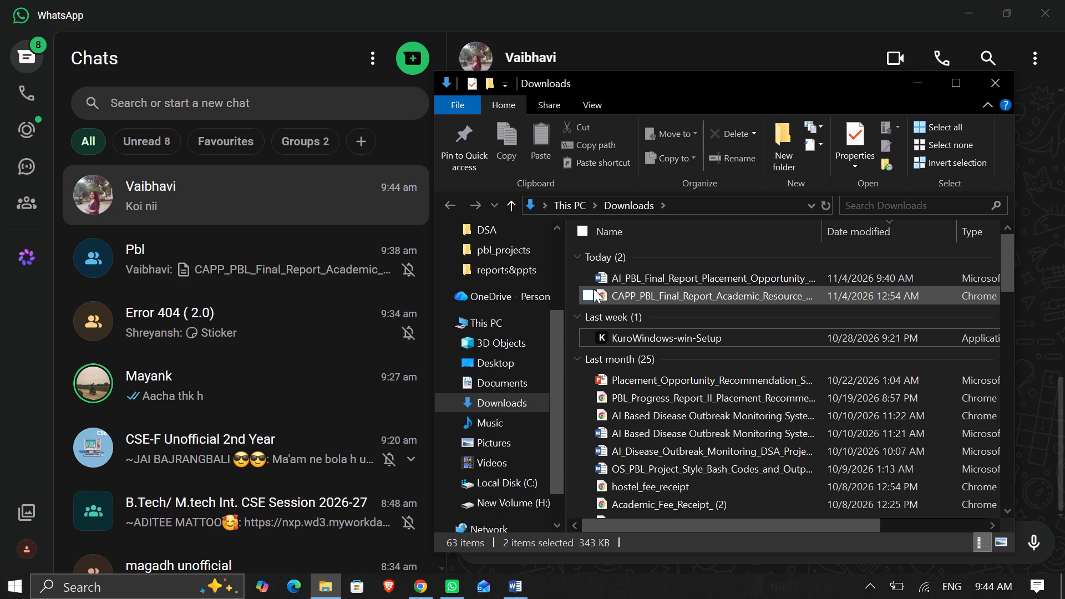
Open the downloaded AI_PBL_Final_Report_Placement_Opportunity_Recommendation_System document in Word and enable editing.
double_click(624, 278)
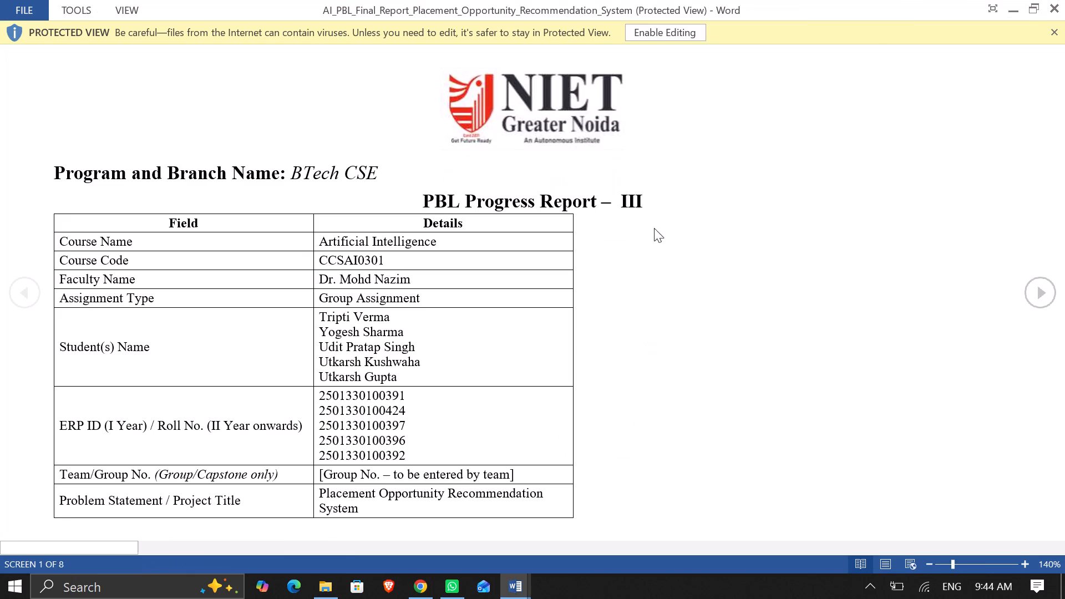
left_click(636, 38)
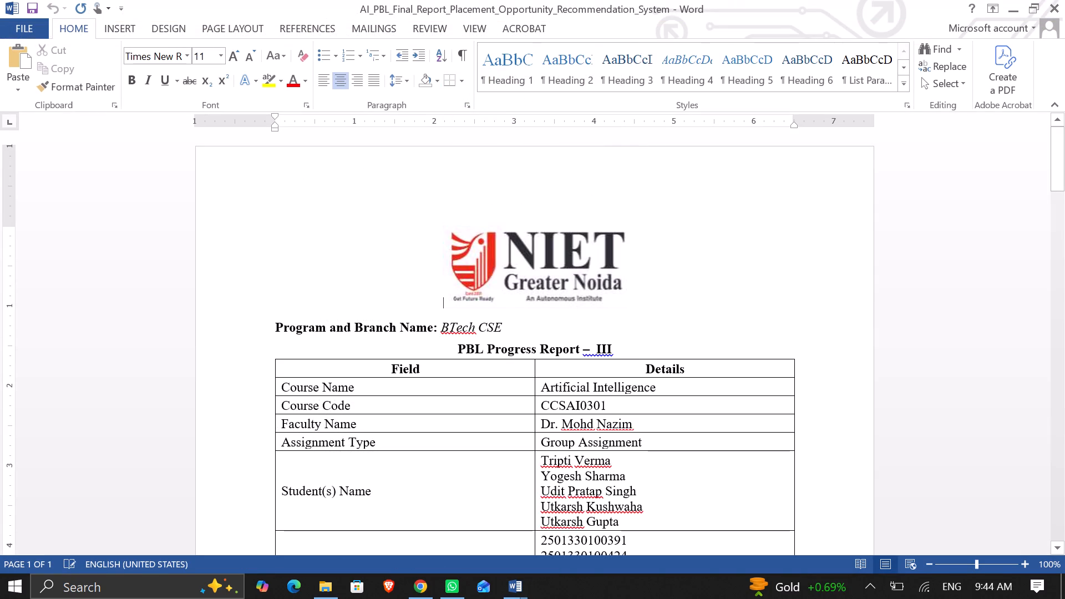
Review the Placement Opportunity report's layout from the cover page and student declaration through the modules to the closing note on Tables A2–A5.
scroll(657, 200, "down", 9)
scroll(657, 200, "up", 2)
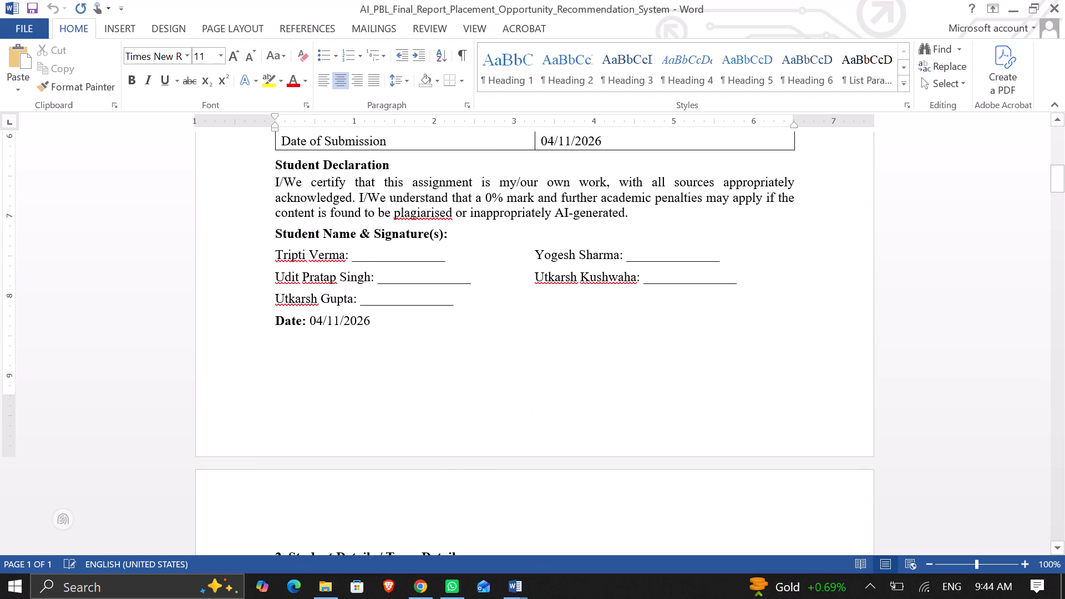
scroll(657, 200, "down", 5)
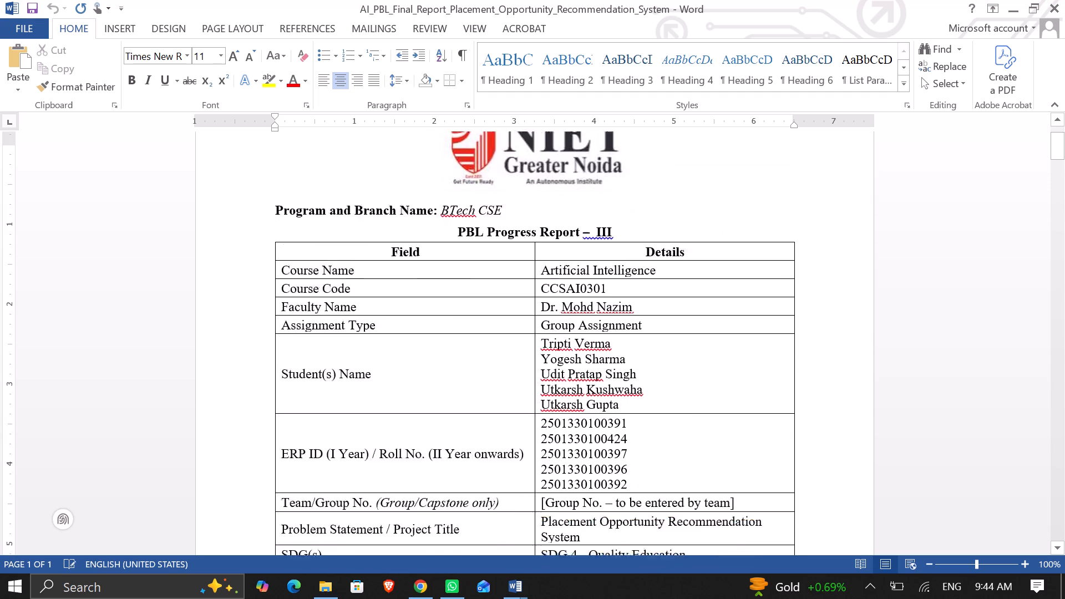
scroll(657, 200, "down", 15)
scroll(657, 200, "down", 11)
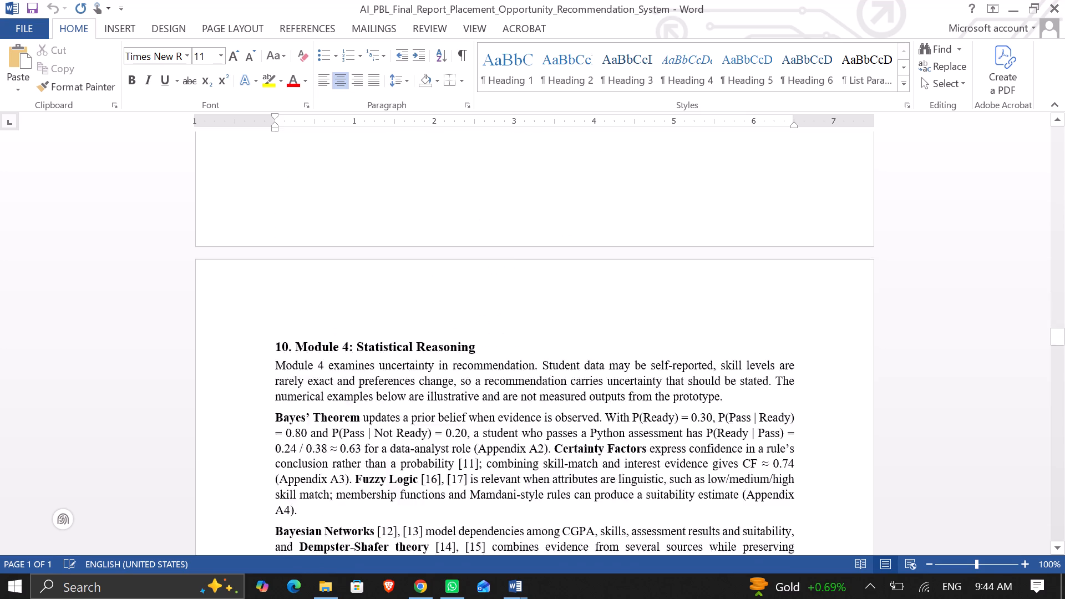
scroll(657, 200, "down", 20)
scroll(657, 200, "down", 6)
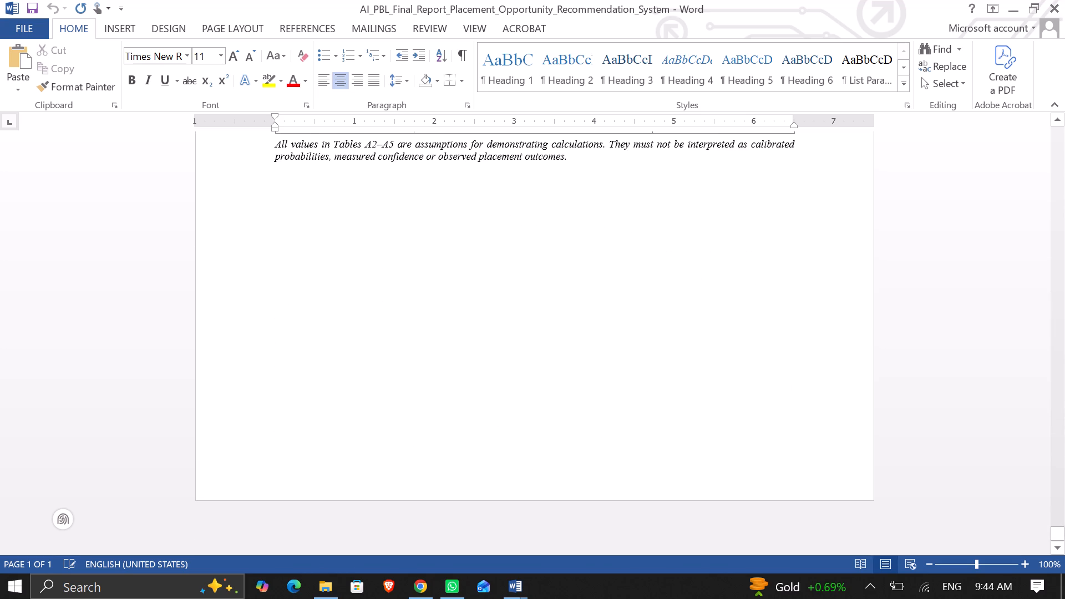
left_click(582, 351)
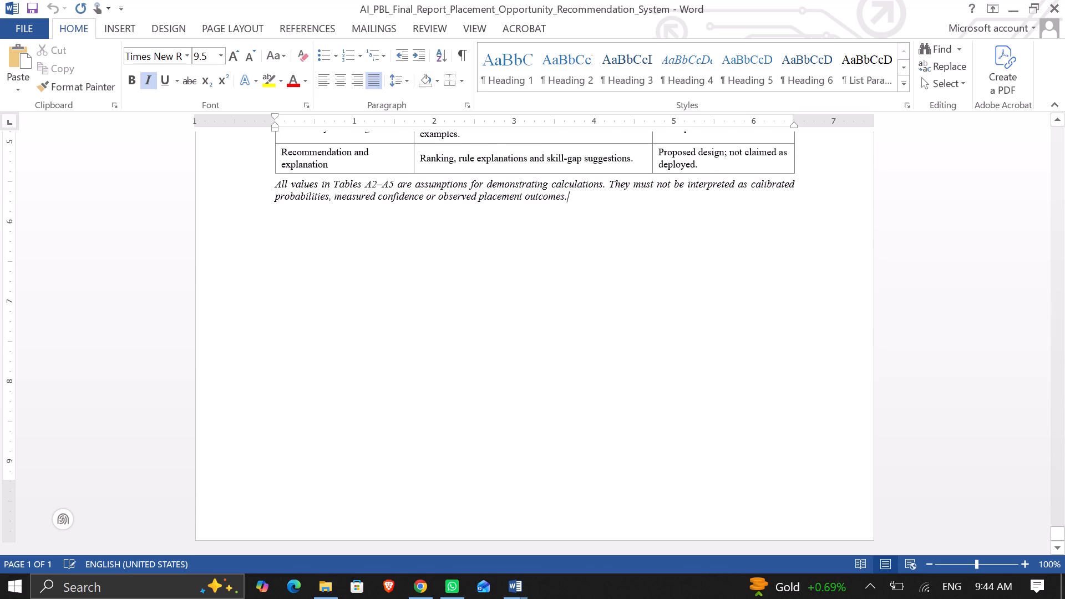
left_click(552, 277)
scroll(367, 434, "up", 6)
scroll(367, 434, "down", 4)
scroll(367, 434, "up", 18)
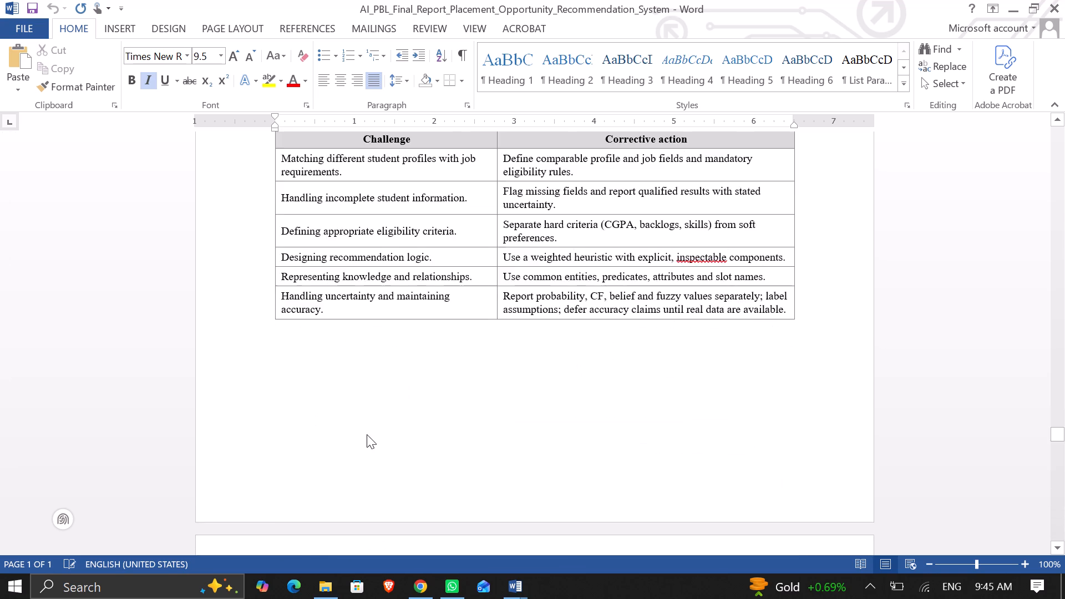
Close the Placement Opportunity Recommendation System report and the CAPP Academic Resource Allocation report.
left_click(1064, 0)
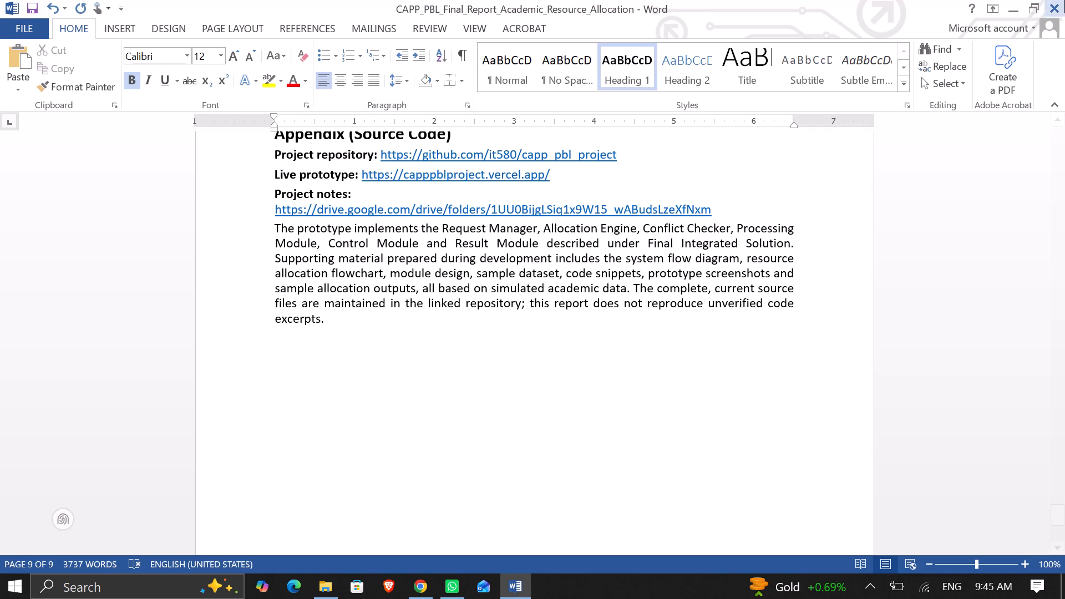
left_click(1064, 0)
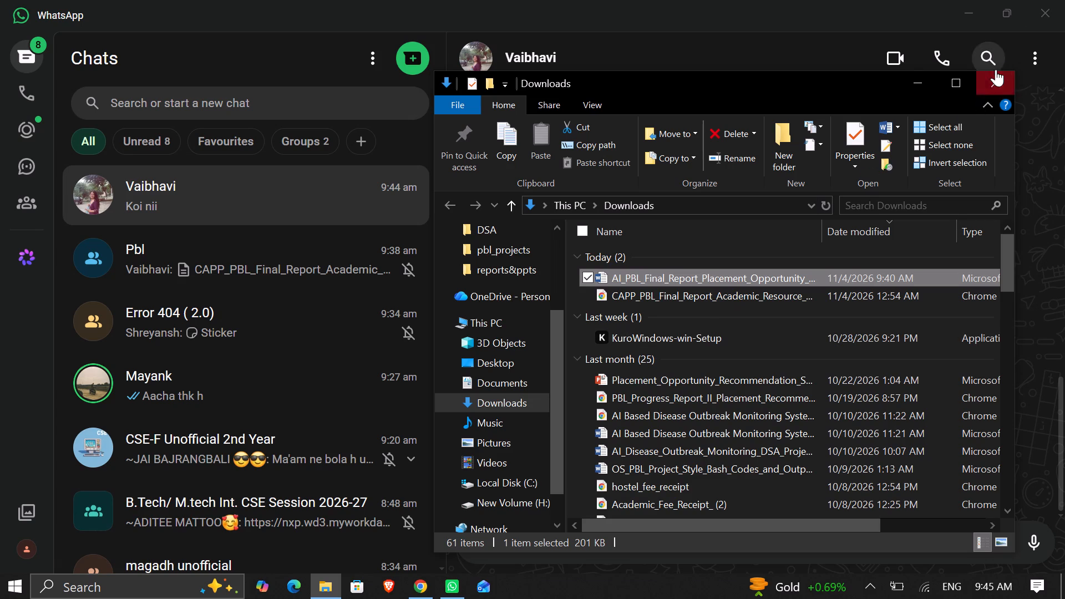
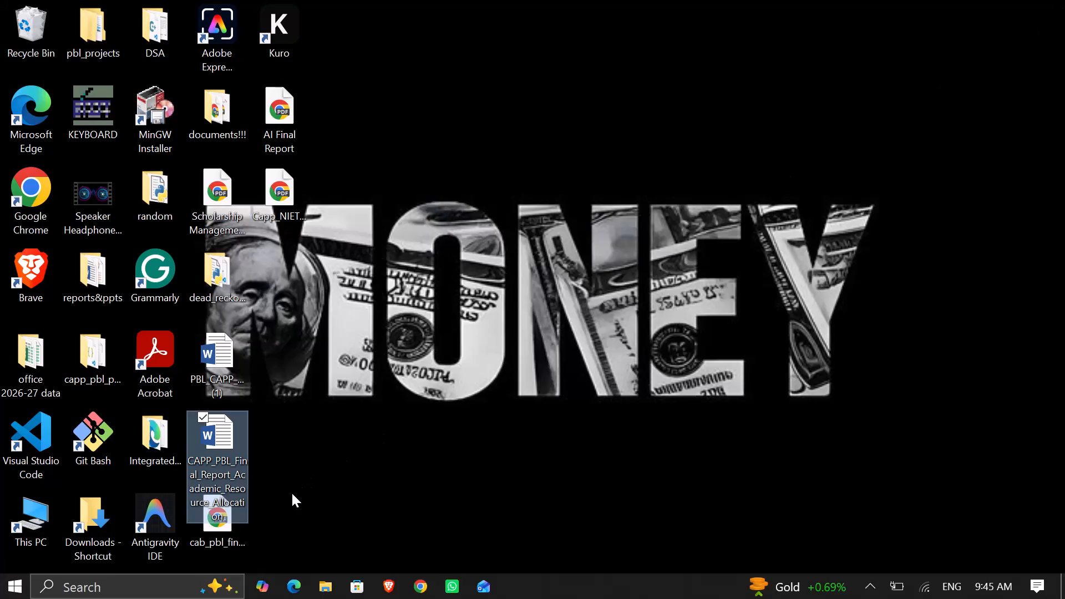
Delete the CAPP_PBL_Final_Report_Academic_Resource_Allocation and PBL_CAPP (1) Word documents and the Capp_NIET PDF from the desktop.
left_click(292, 493)
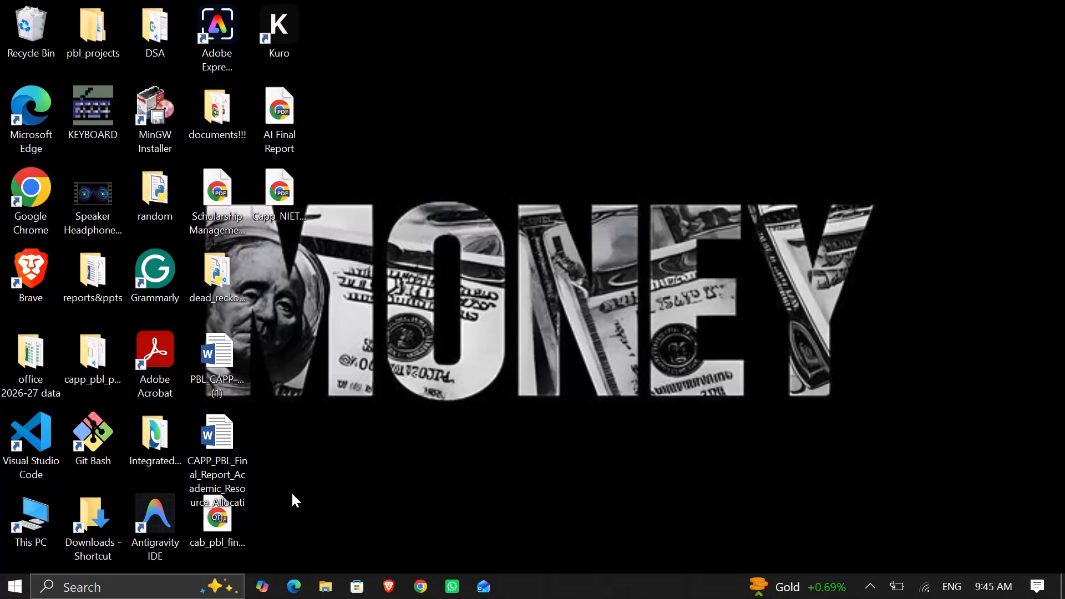
left_click_drag(230, 529, 293, 389)
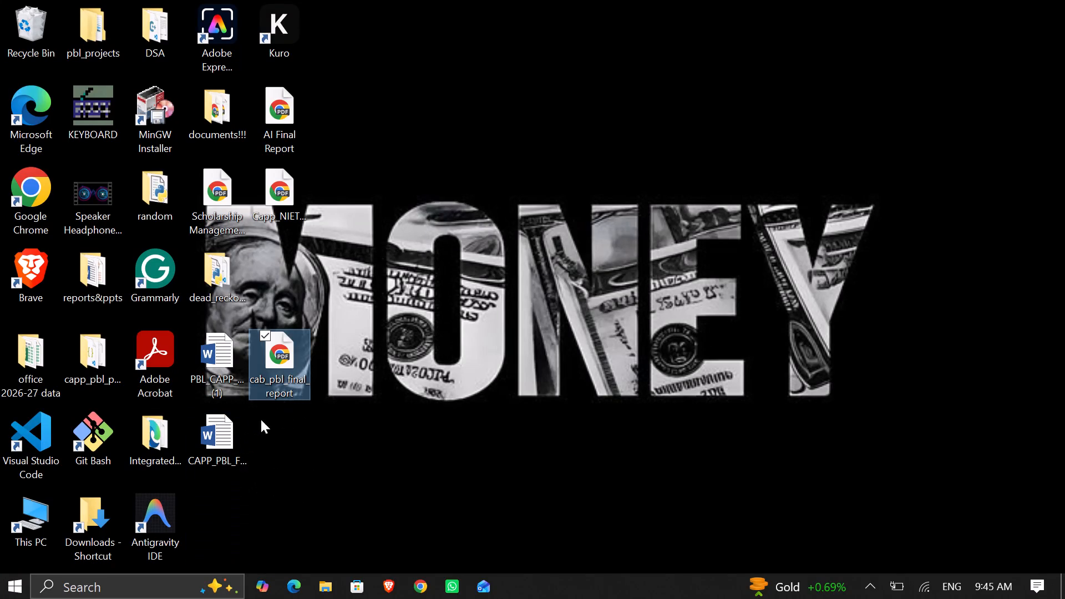
left_click(236, 424)
key("Delete")
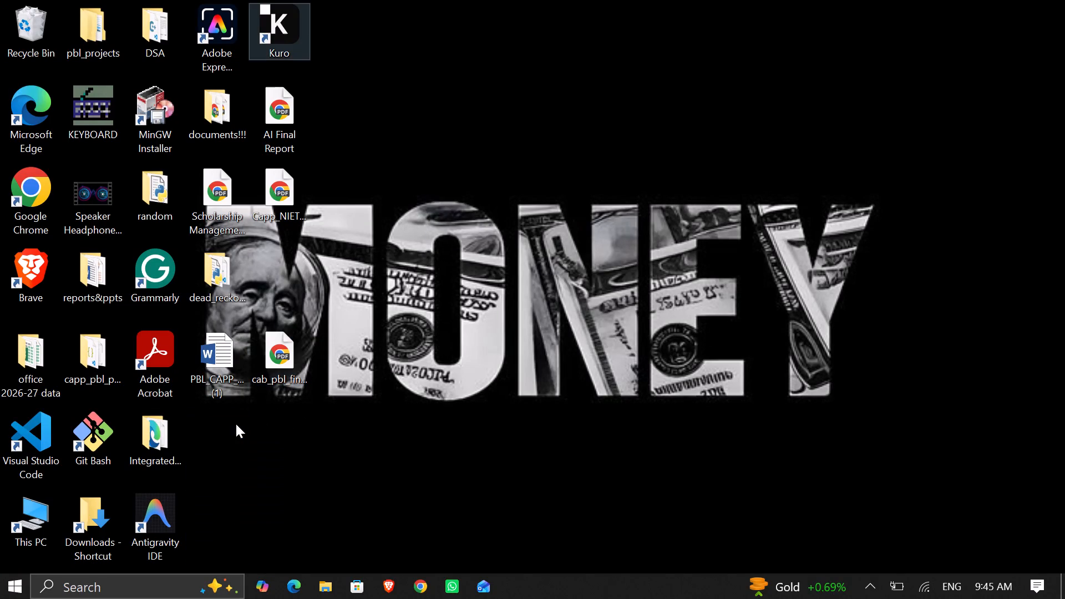
left_click(232, 380)
key("Delete")
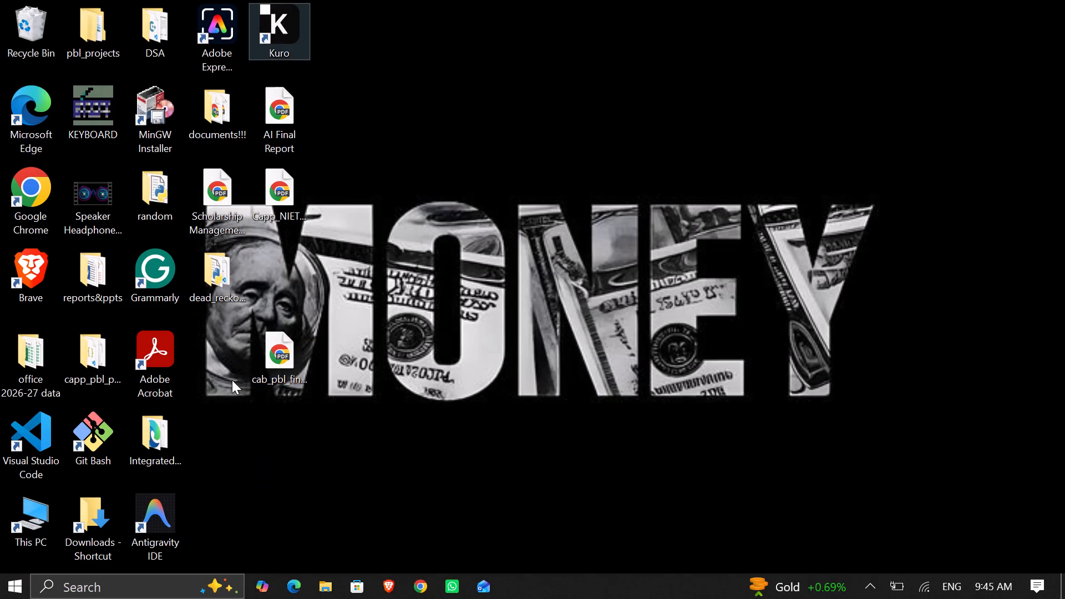
left_click_drag(289, 351, 285, 273)
left_click(277, 176)
key("Delete")
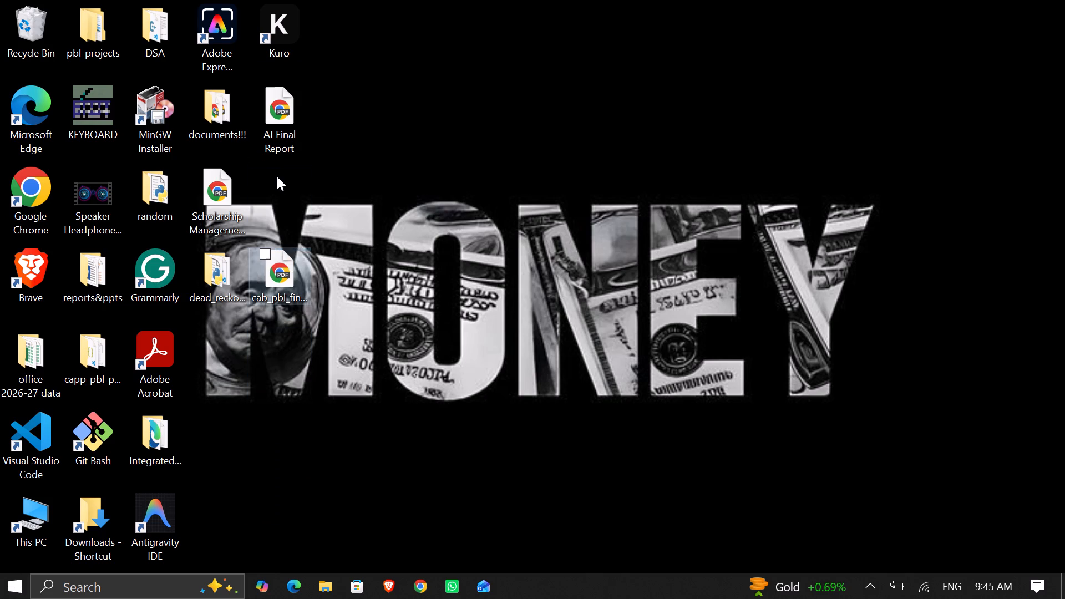
Place the cab_pbl_final_report PDF directly below AI Final Report on the desktop.
left_click_drag(298, 269, 296, 220)
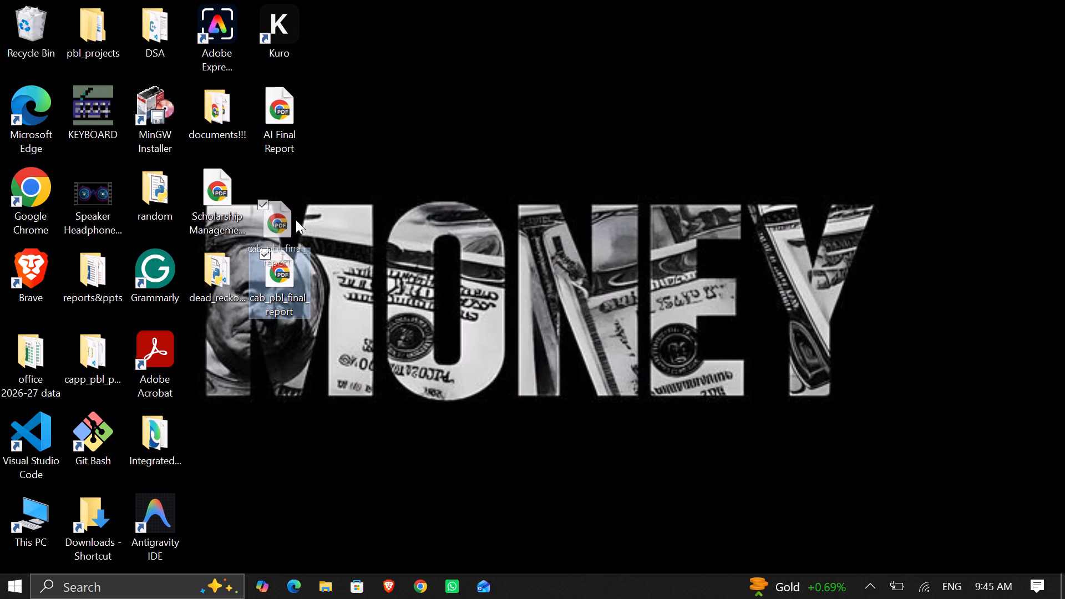
left_click_drag(296, 220, 288, 191)
left_click(302, 248)
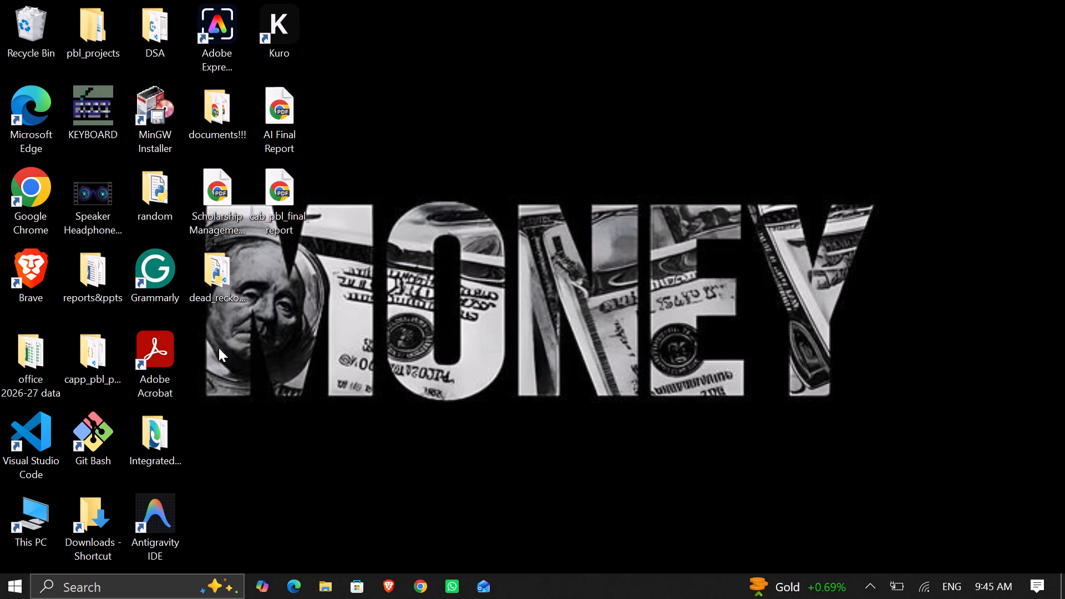
Check the files in the reports&ppts folder and close it.
double_click(92, 297)
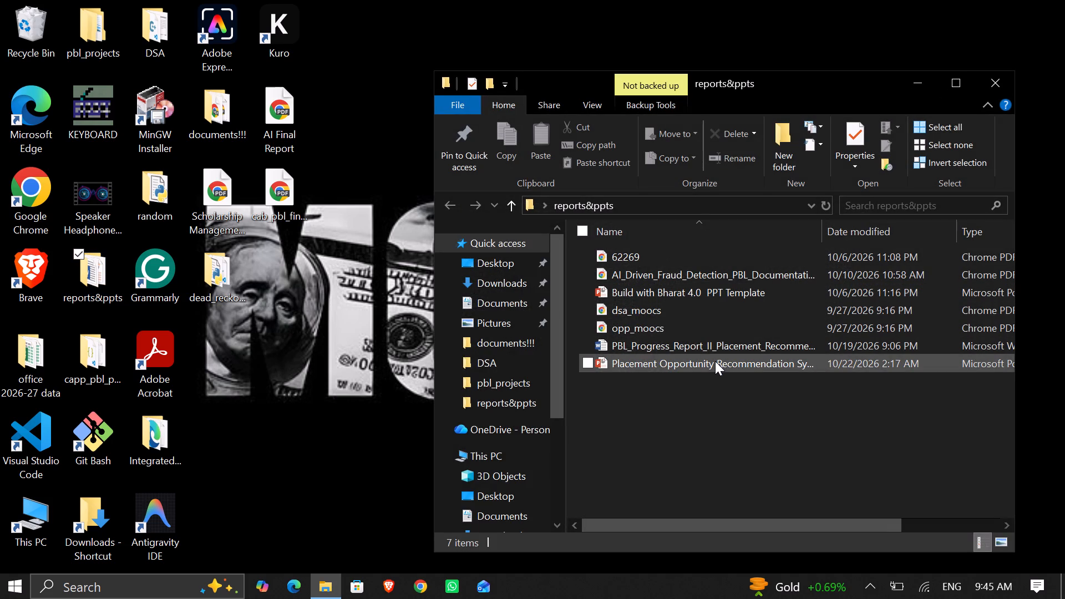
left_click(1005, 82)
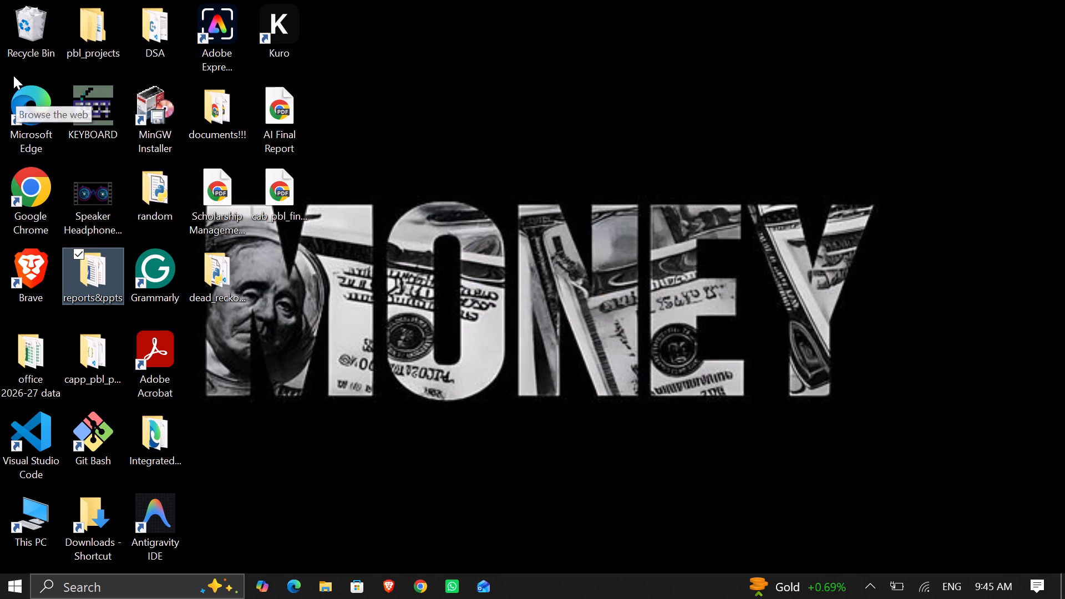
Look through the deleted files in the maximized Recycle Bin, from the beginning down to the PBL_CAPP_Group_Project_Report entries.
double_click(17, 40)
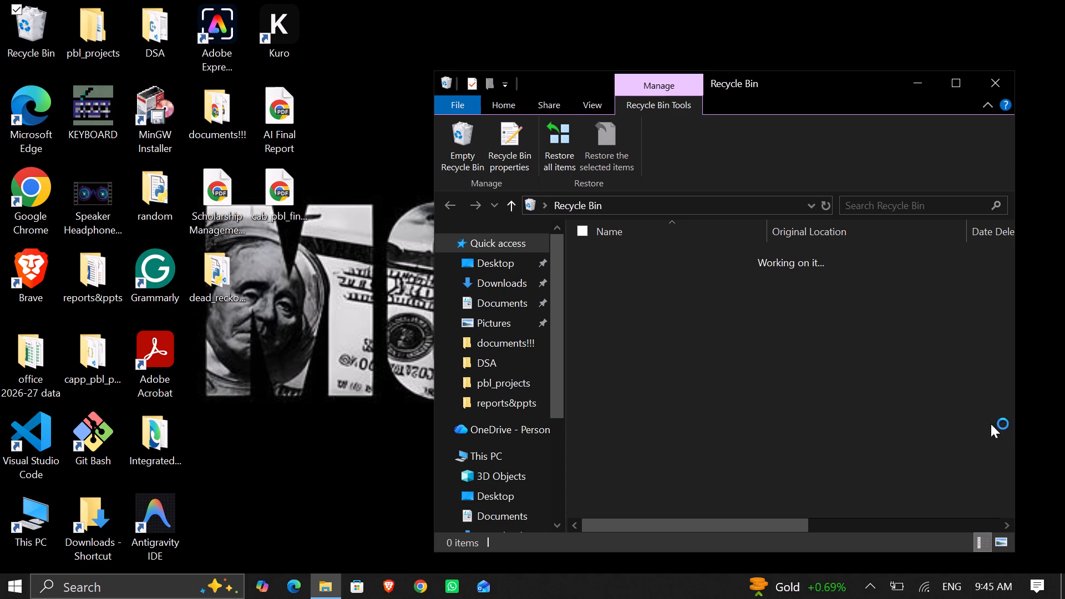
left_click(952, 85)
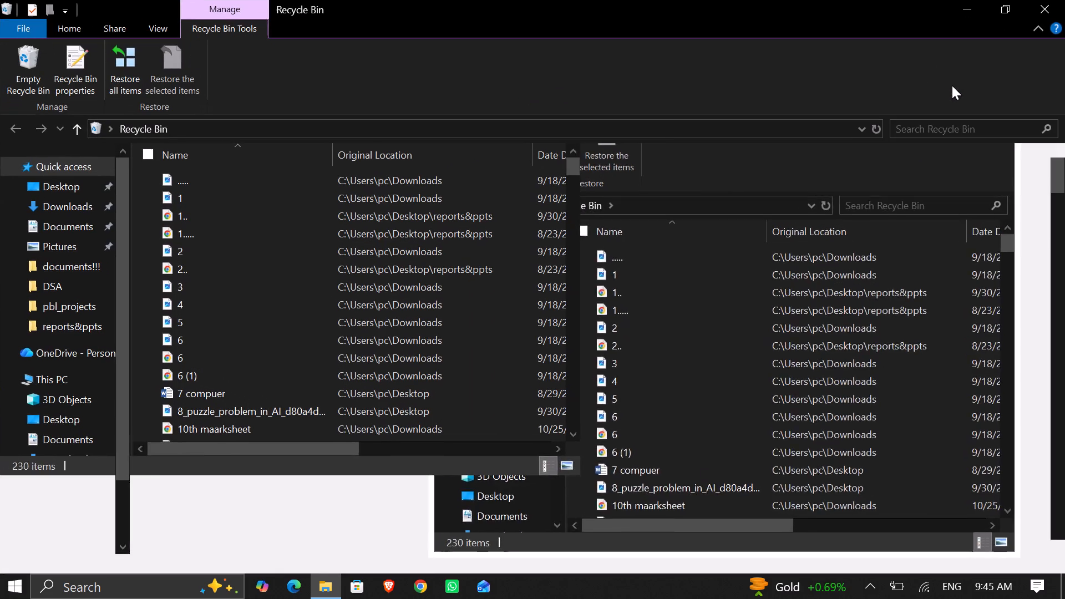
scroll(470, 529, "down", 3)
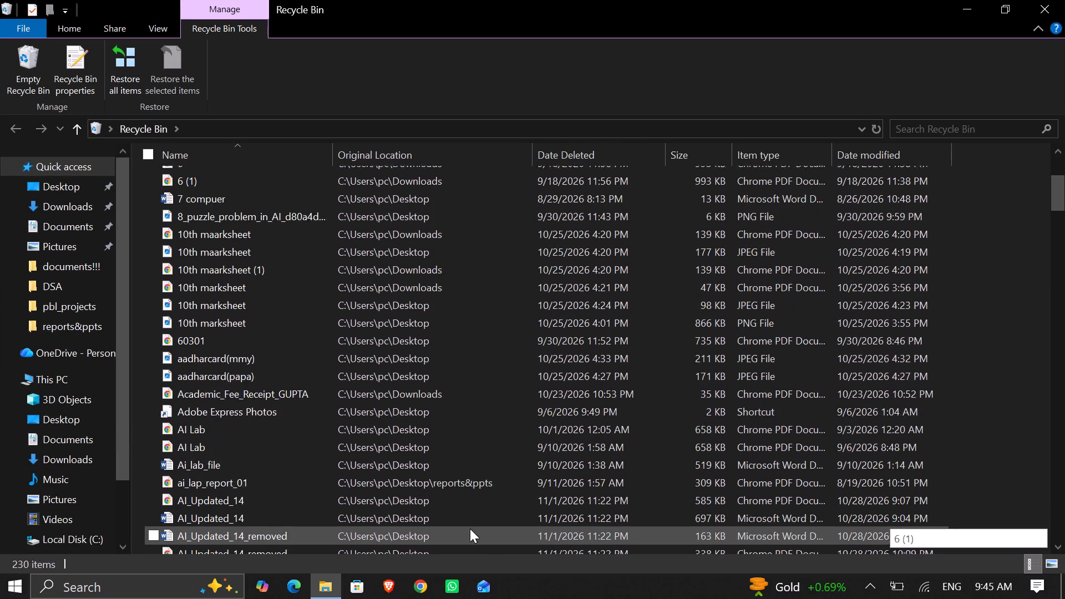
scroll(470, 529, "down", 7)
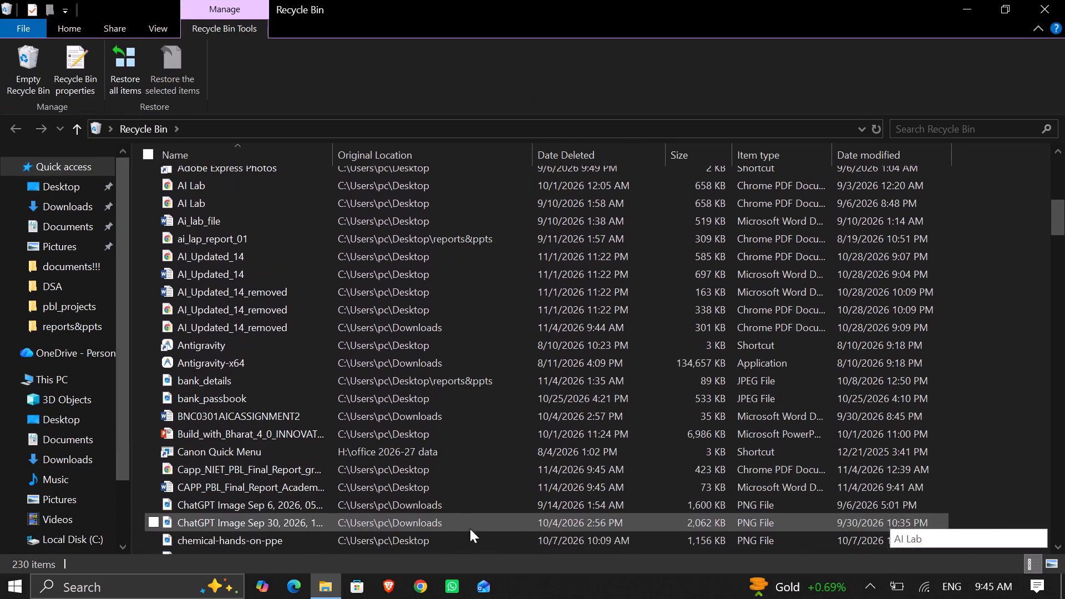
scroll(470, 529, "down", 4)
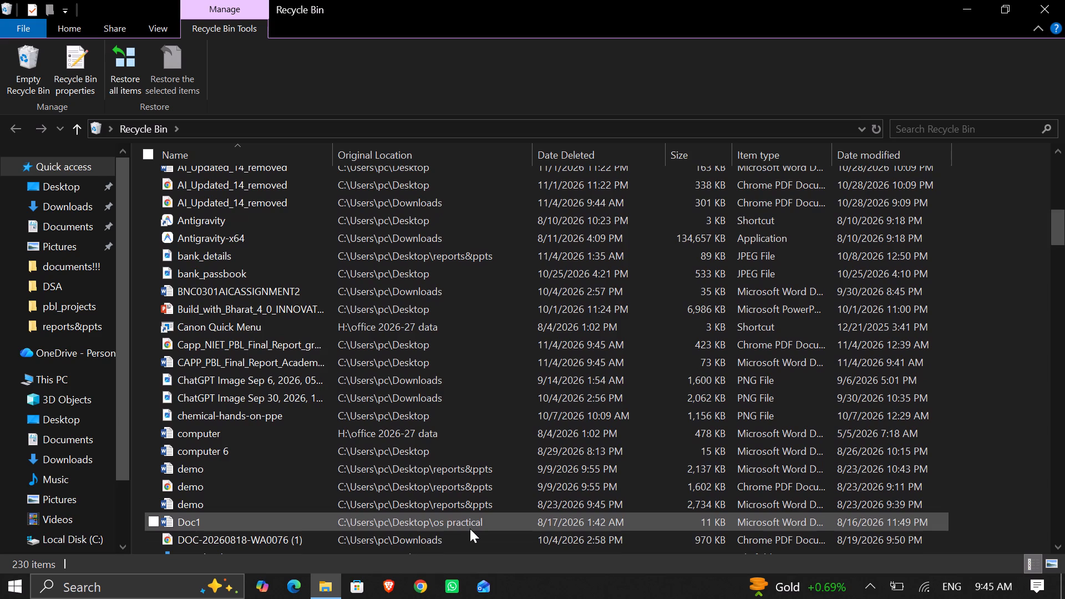
scroll(470, 529, "down", 6)
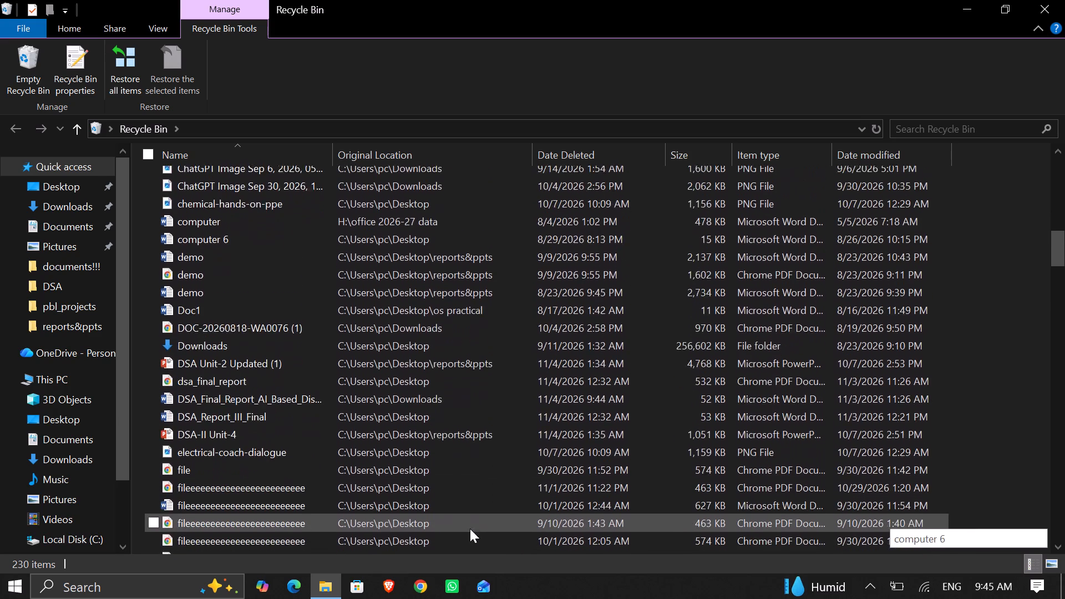
scroll(470, 529, "down", 6)
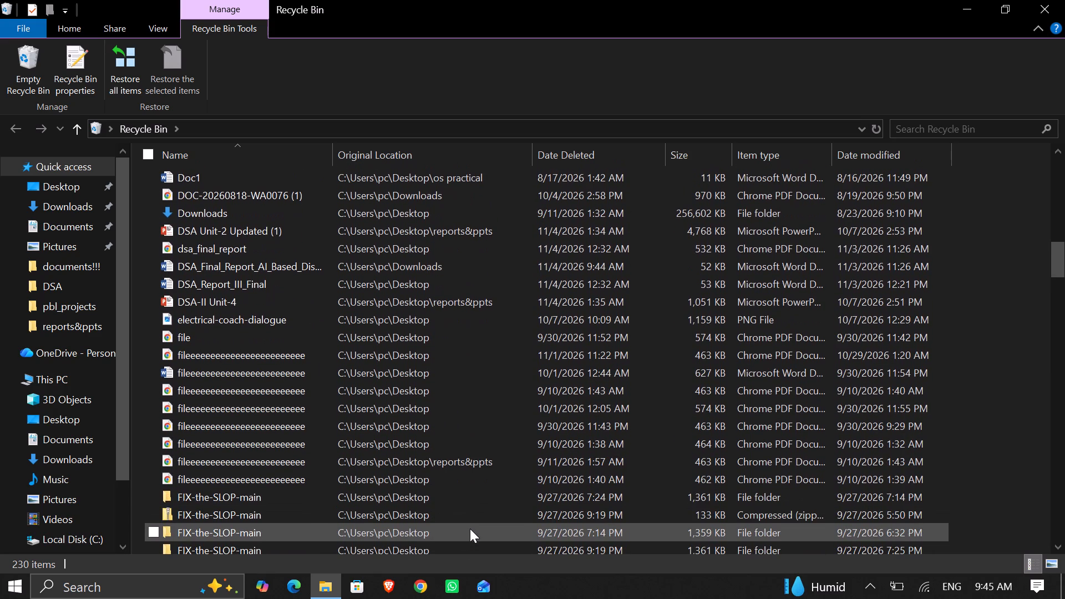
scroll(470, 529, "down", 8)
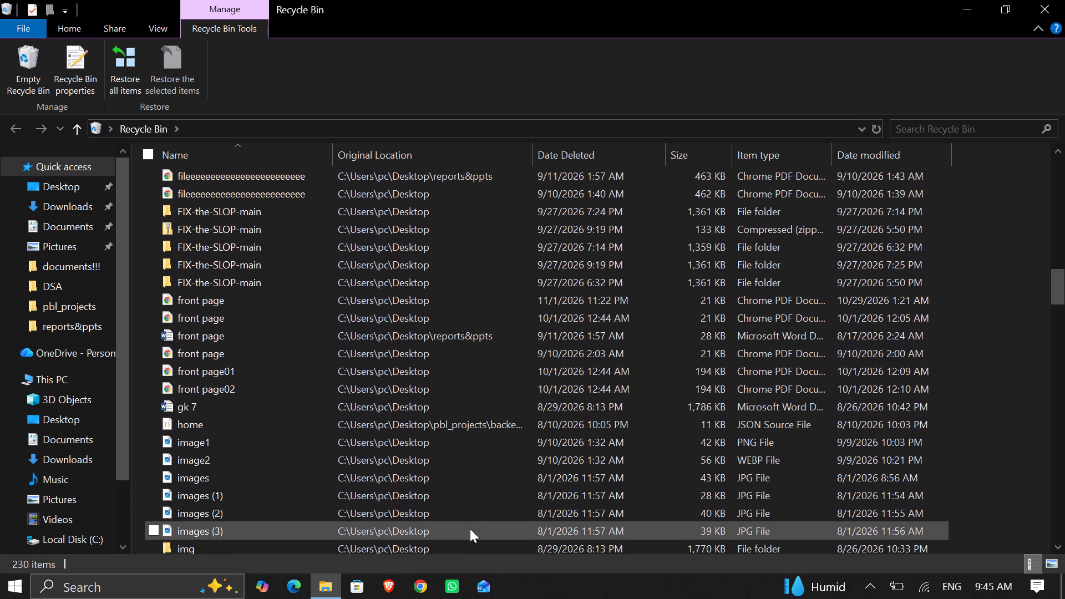
scroll(470, 529, "down", 2)
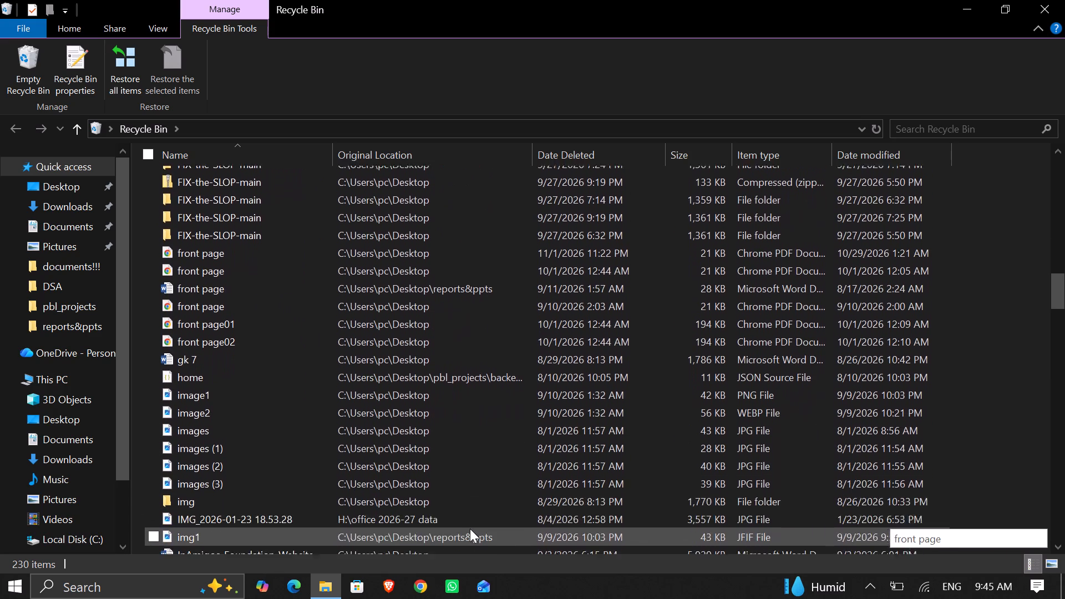
scroll(470, 529, "down", 1)
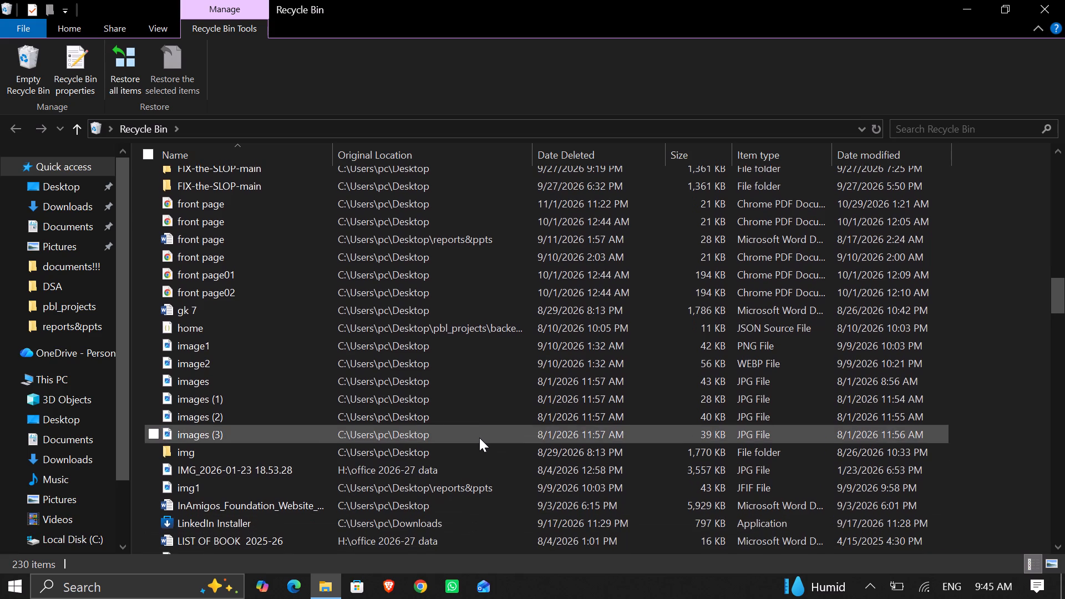
scroll(479, 438, "down", 9)
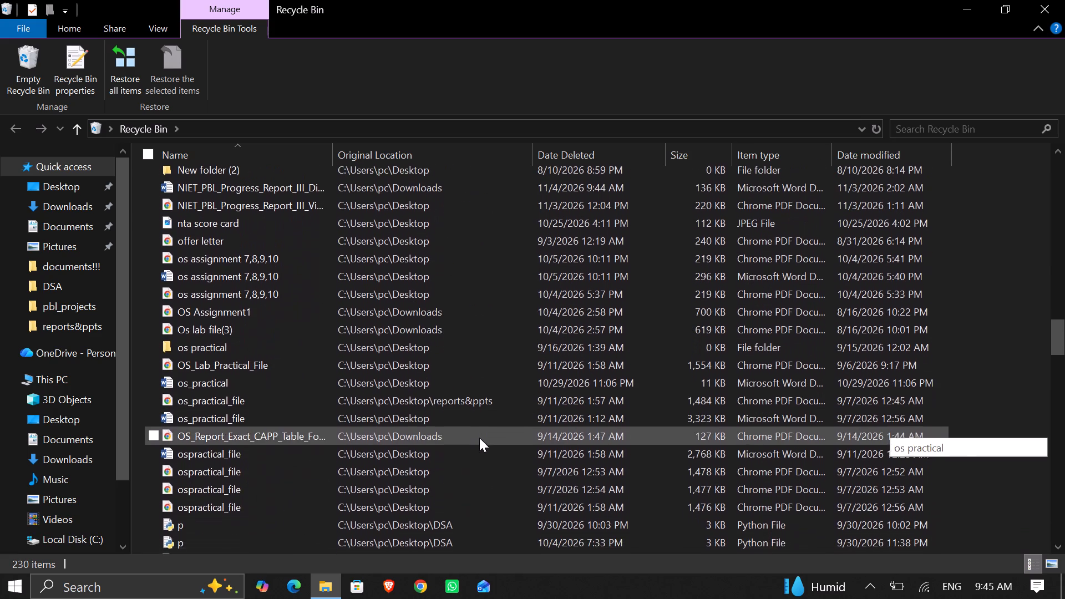
scroll(479, 438, "down", 3)
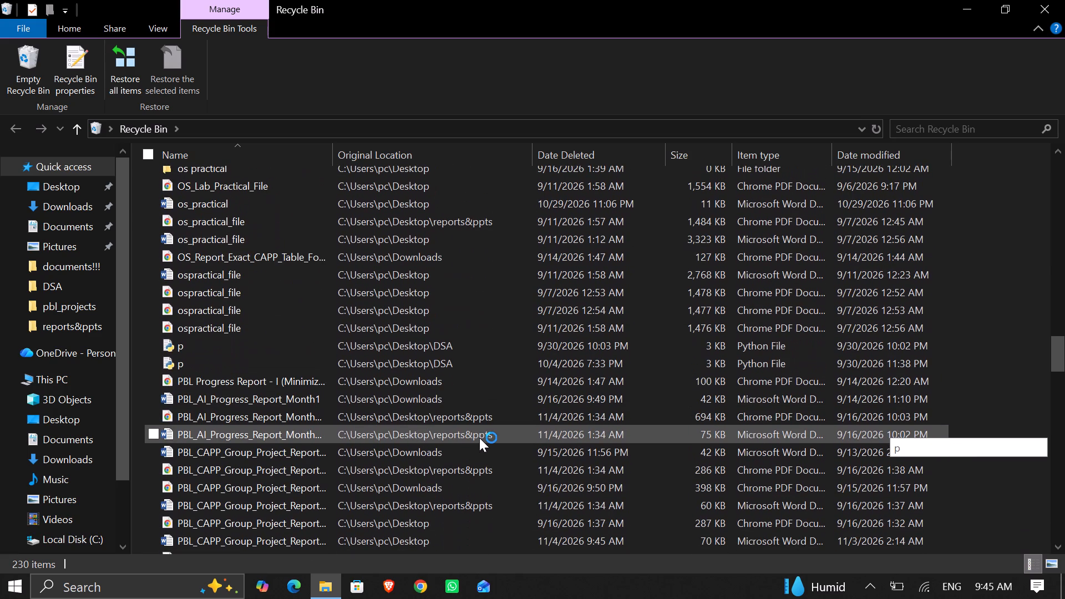
scroll(479, 438, "down", 1)
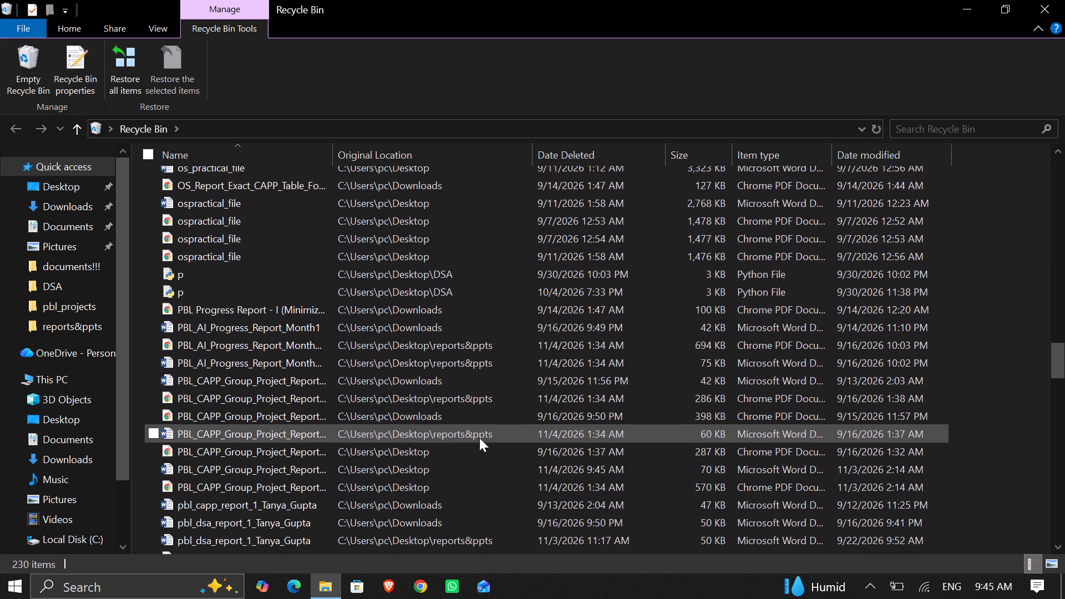
left_click(322, 446)
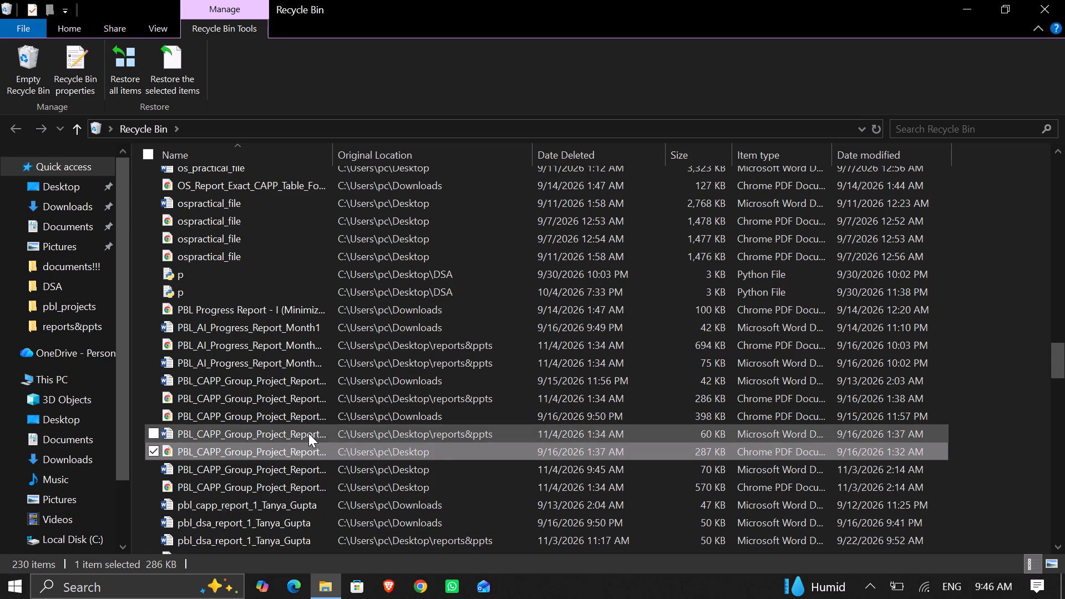
left_click(308, 433)
left_click(1026, 281)
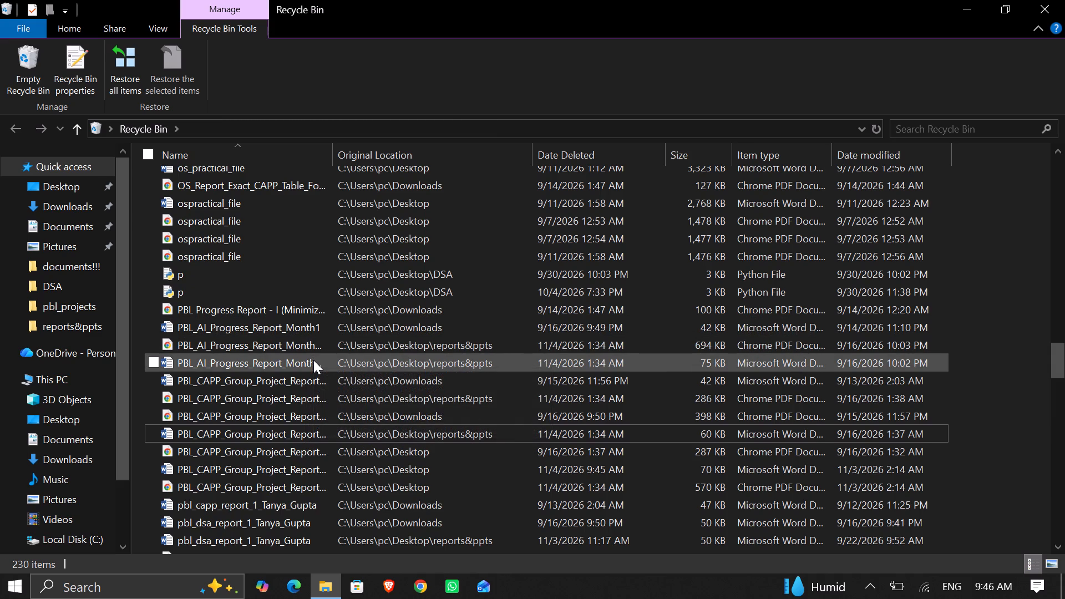
Look further through the deleted PBL reports down to the Placement_Opportunity_Recommendation entries.
scroll(313, 360, "down", 2)
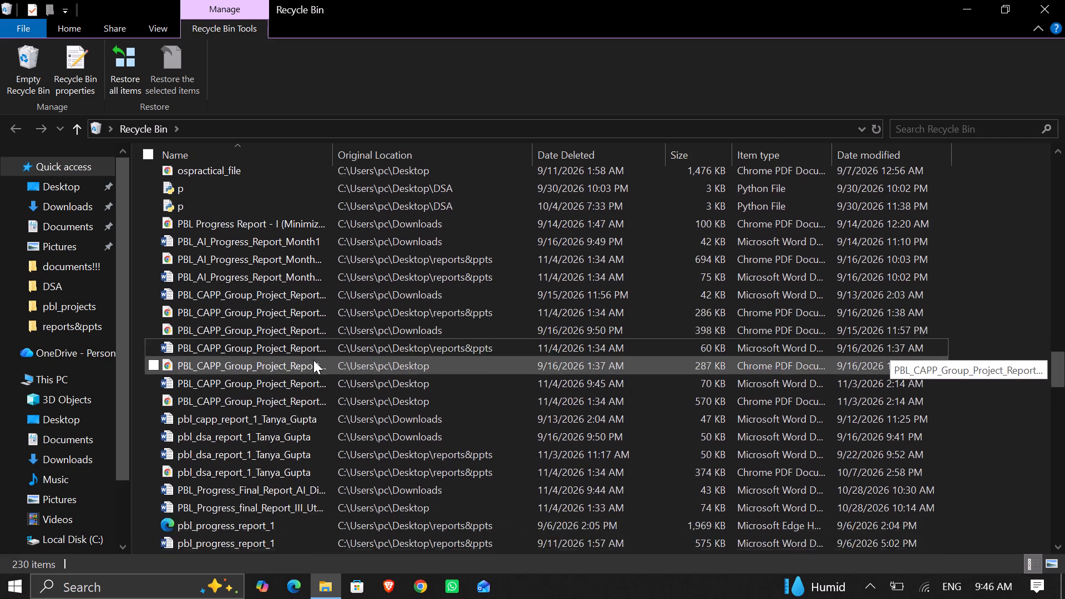
scroll(313, 360, "down", 2)
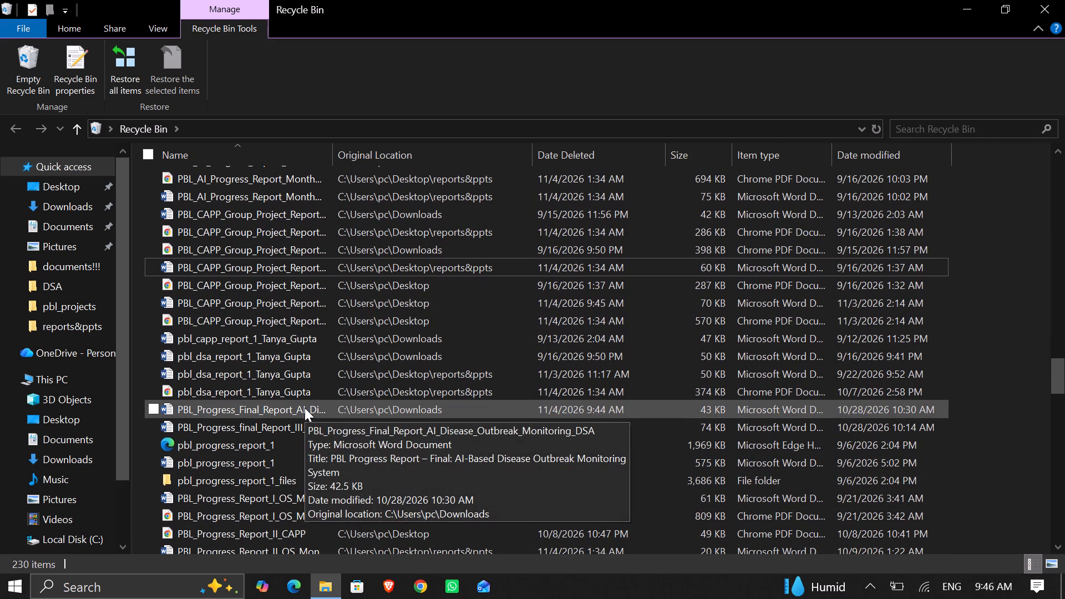
scroll(302, 380, "down", 2)
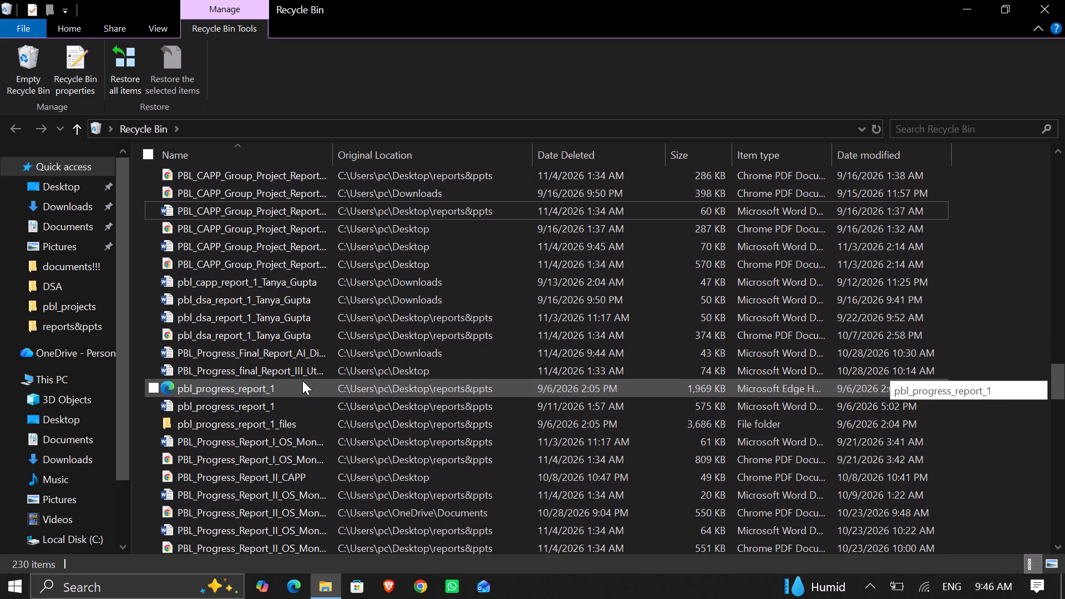
scroll(302, 380, "down", 7)
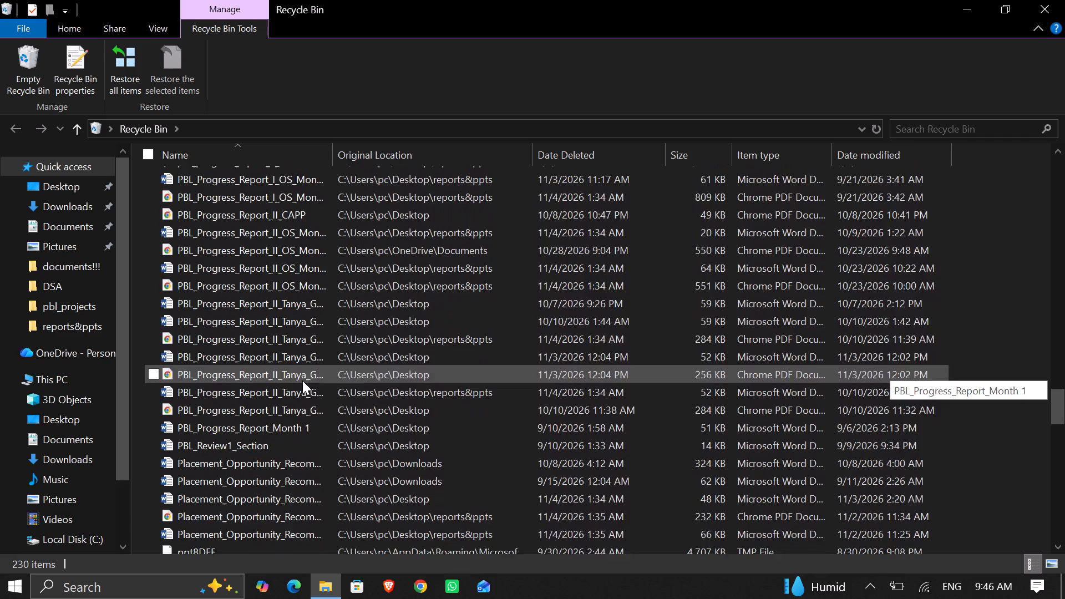
scroll(302, 380, "down", 2)
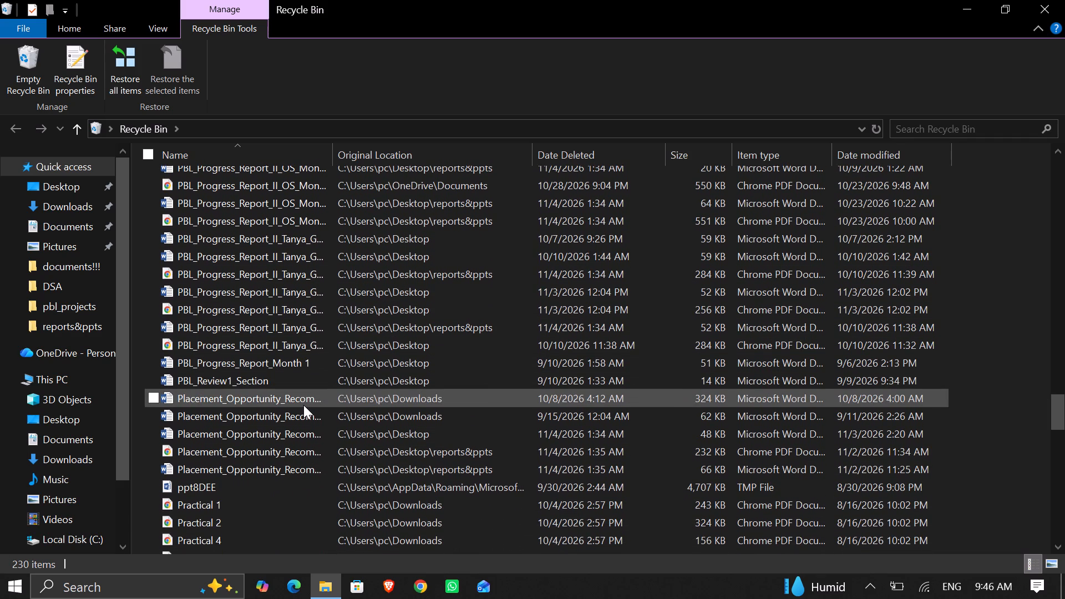
Restore the deleted Placement_Opportunity_Recommendation_System_Report PDF to the reports&ppts folder and close the Recycle Bin.
left_click(292, 449)
double_click(292, 449)
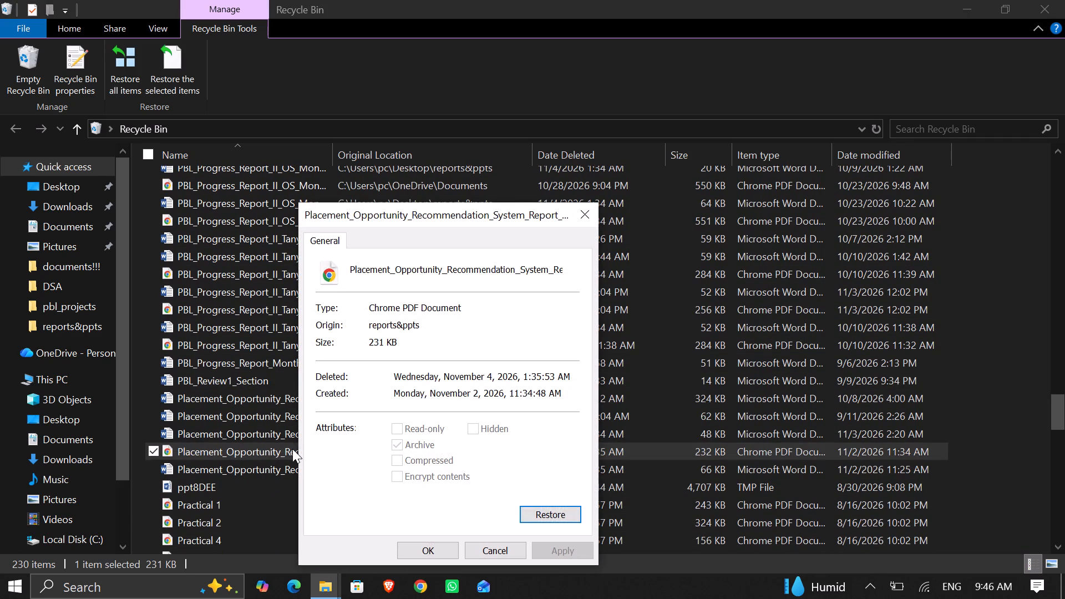
left_click(558, 511)
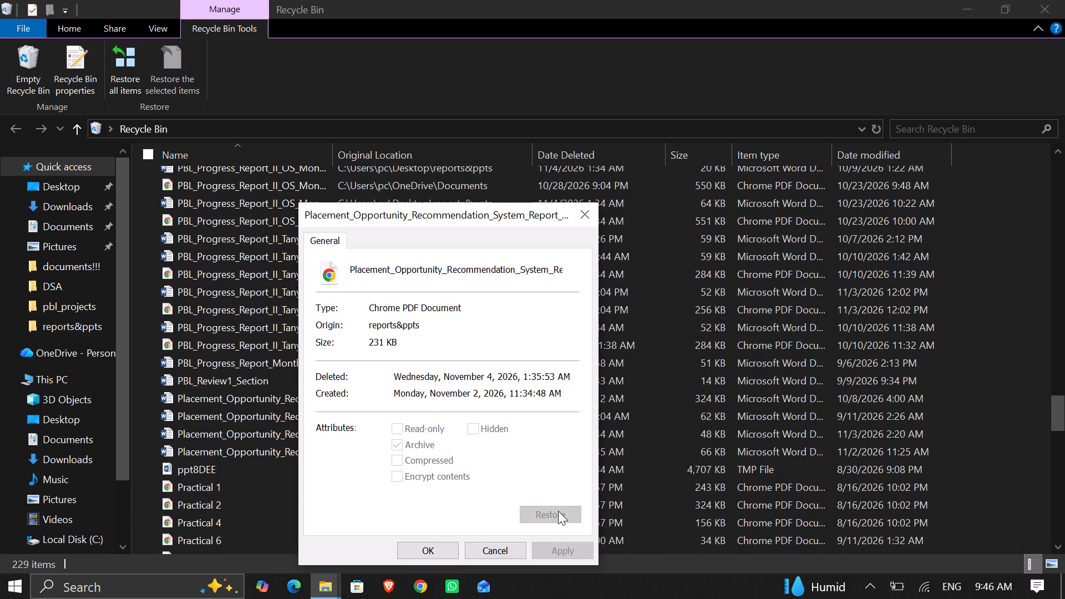
left_click(708, 59)
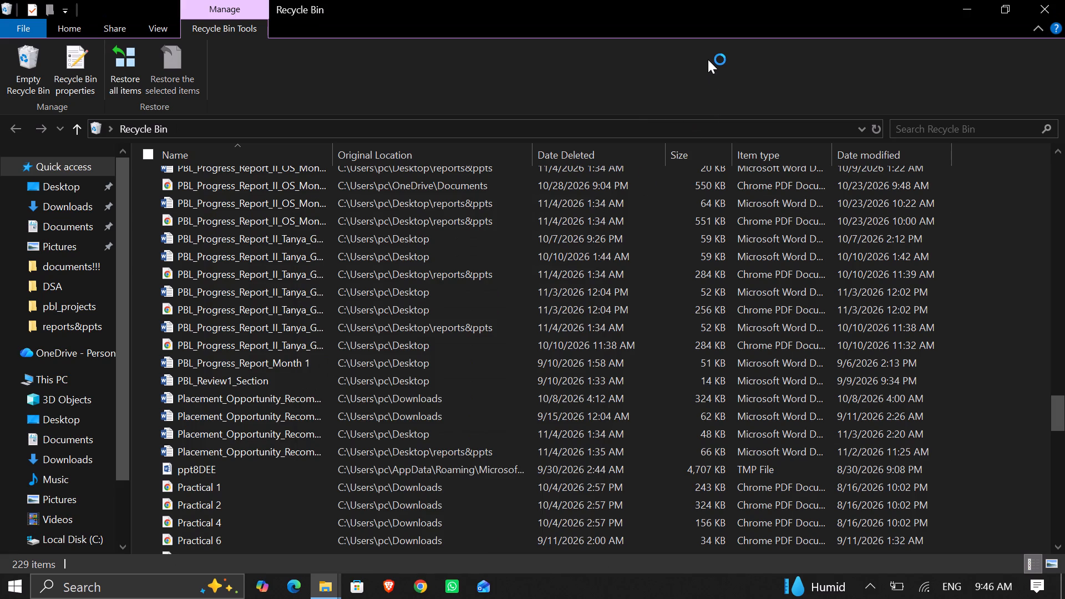
left_click(1064, 0)
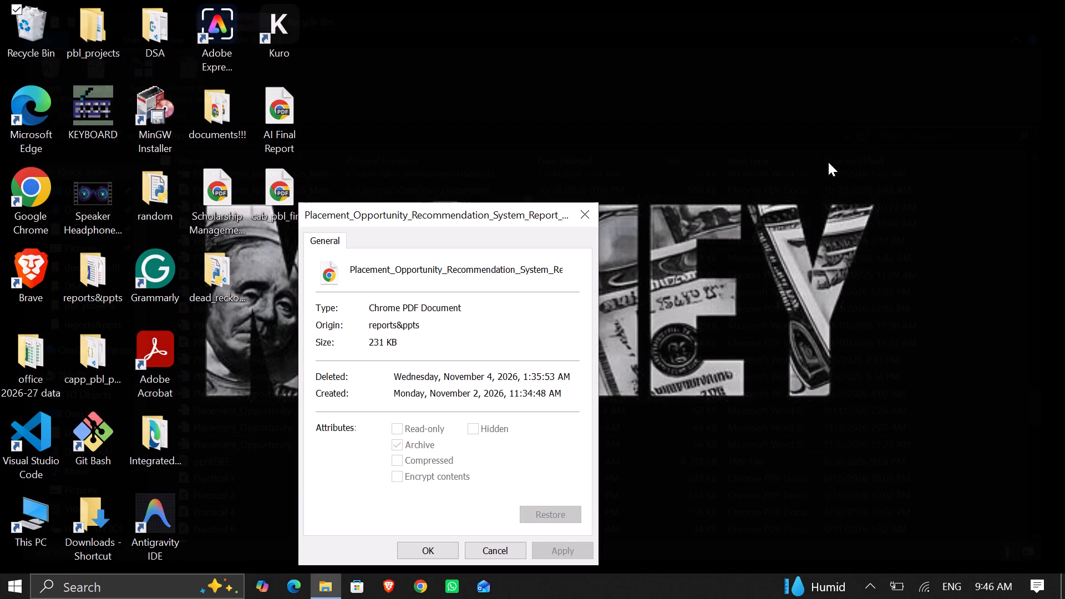
left_click(502, 549)
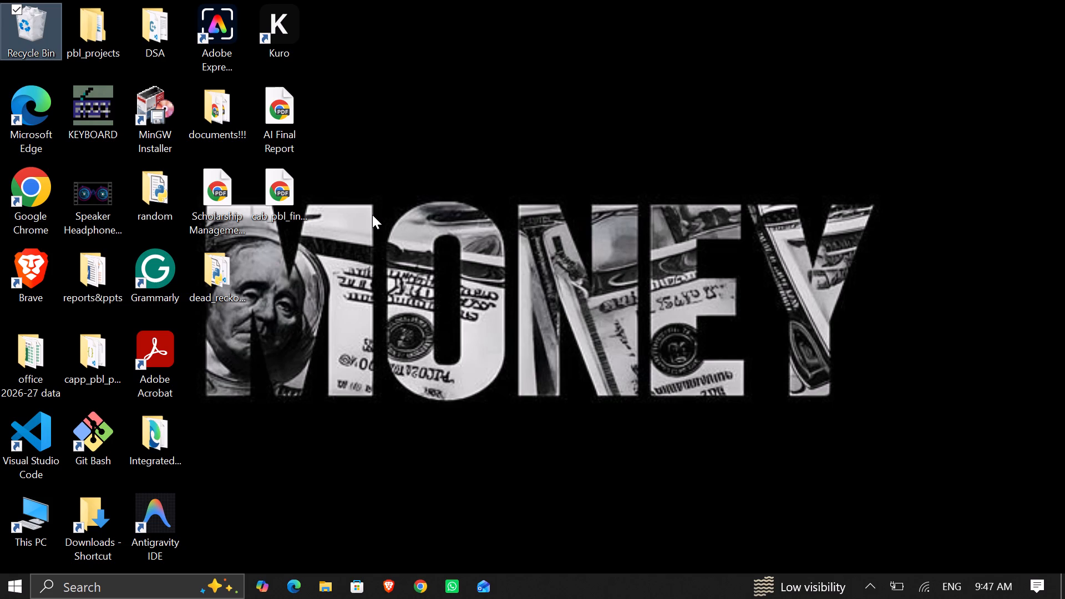
Rearrange the desktop so the cab_pbl_final_report PDF sits below the dead_recko… folder and AI Final Report directly beneath it.
left_click_drag(298, 180, 246, 324)
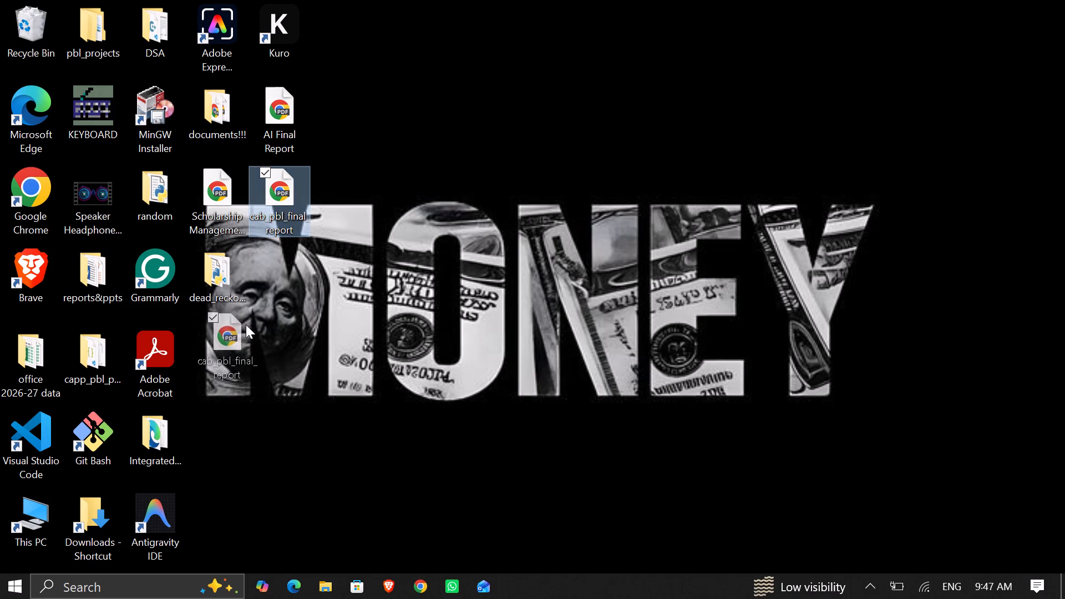
left_click_drag(285, 123, 193, 551)
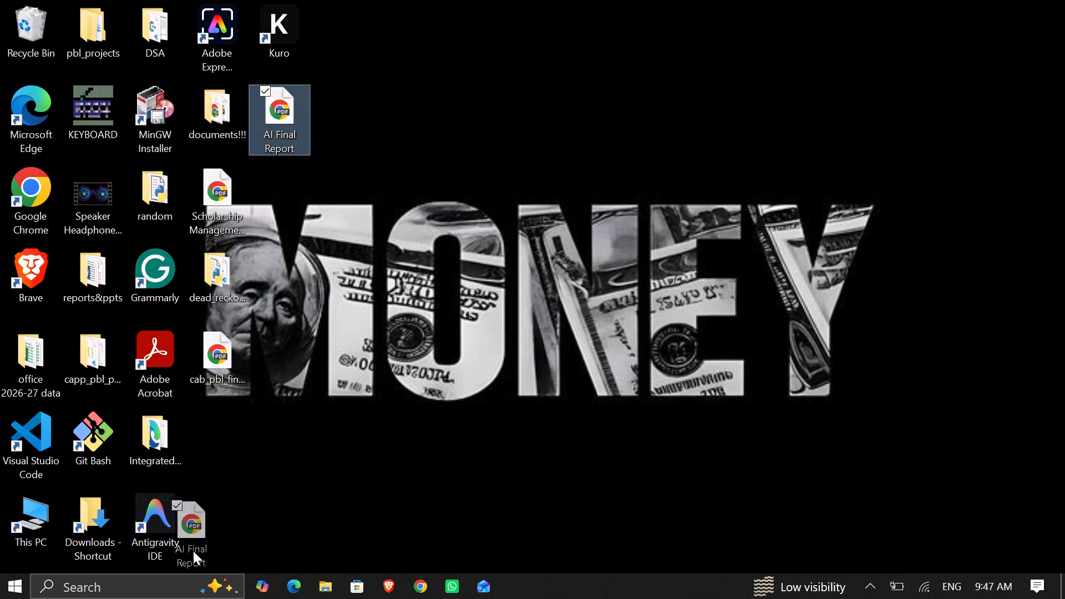
left_click_drag(193, 551, 230, 445)
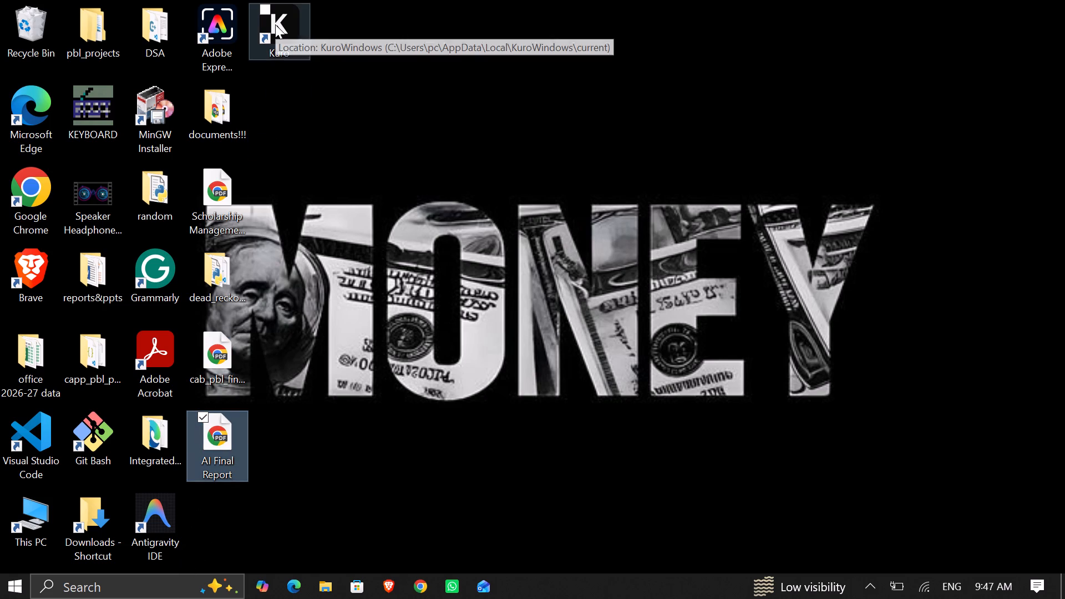
left_click(289, 225)
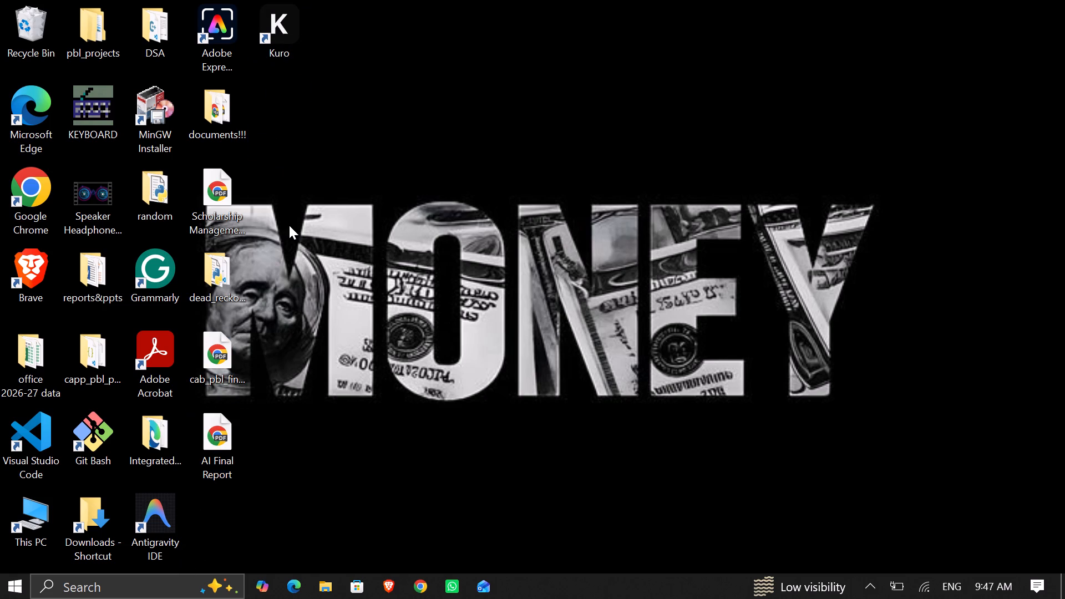
left_click(106, 529)
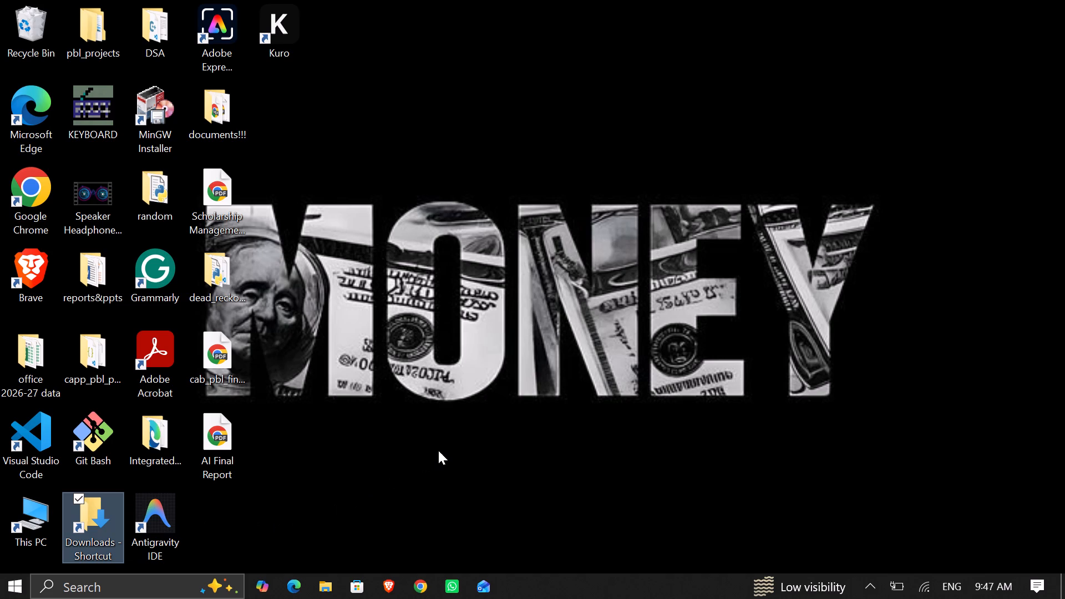
Open the restored Placement_Opportunity_Recommendation_System_Report PDF from the reports&ppts folder, review its pages through the final review plan, and close it.
double_click(98, 281)
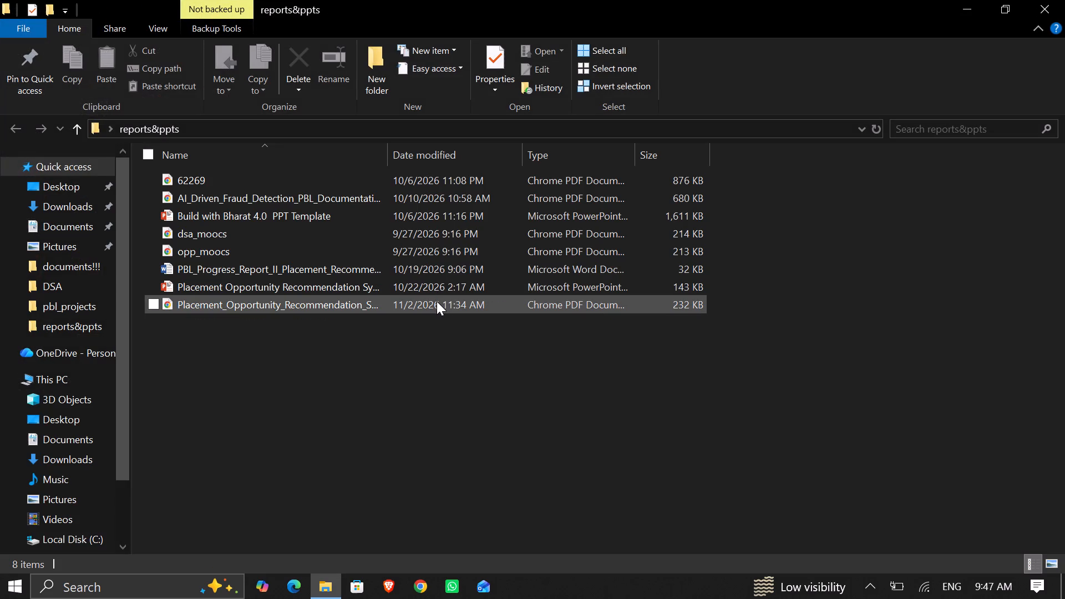
double_click(437, 301)
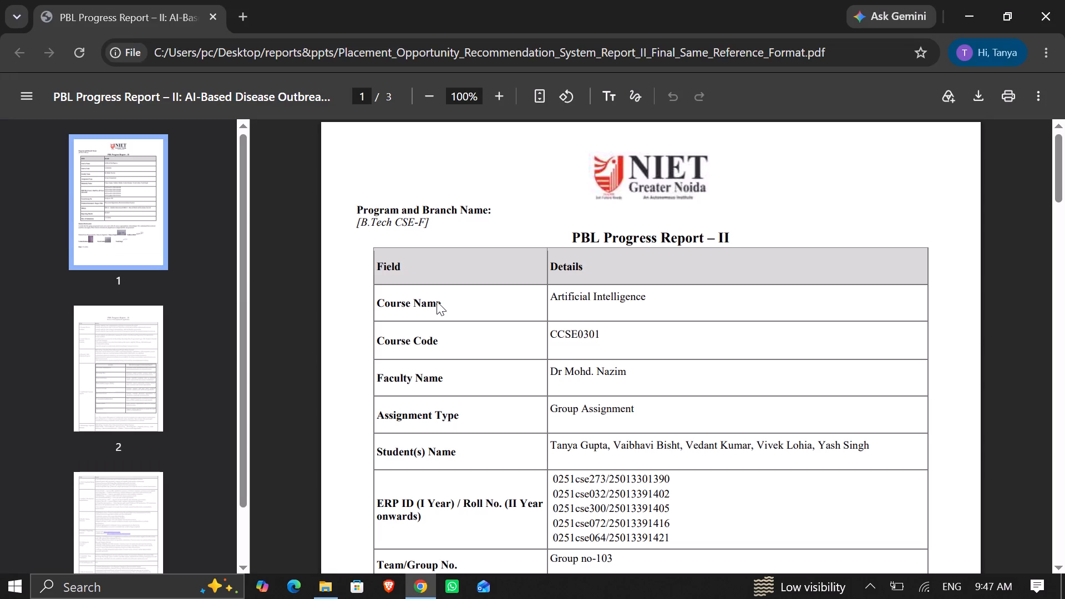
scroll(437, 301, "down", 18)
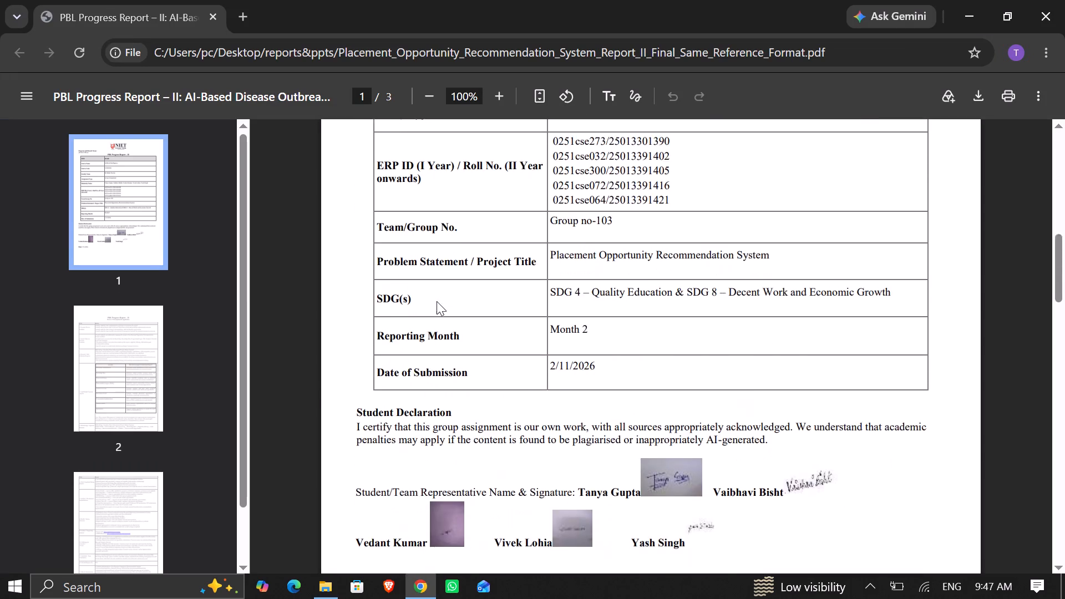
scroll(437, 301, "down", 14)
scroll(437, 301, "up", 3)
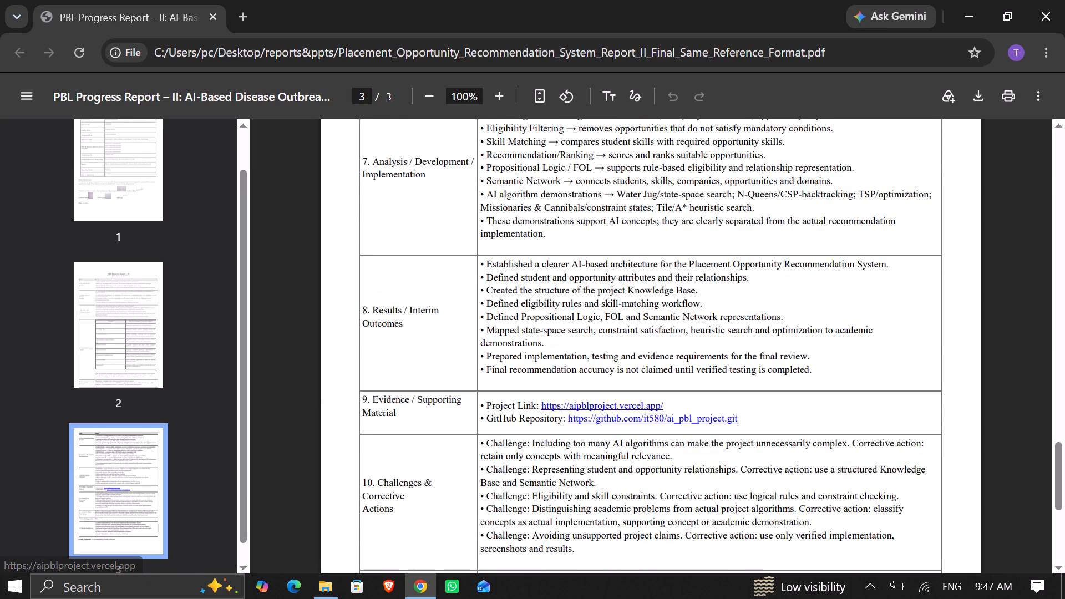
scroll(843, 275, "down", 4)
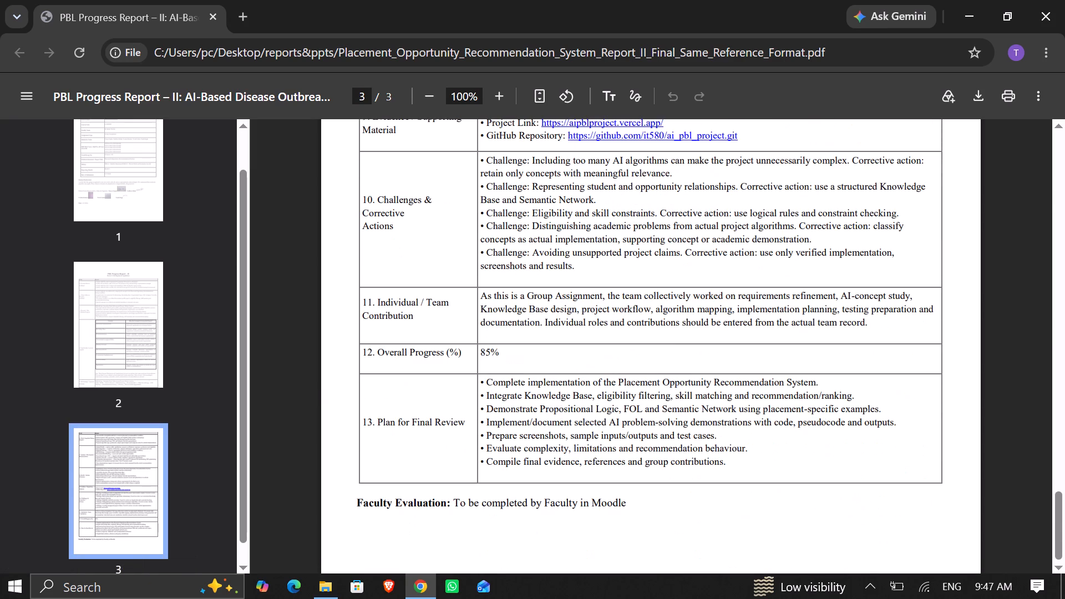
scroll(843, 275, "up", 1)
left_click(1064, 0)
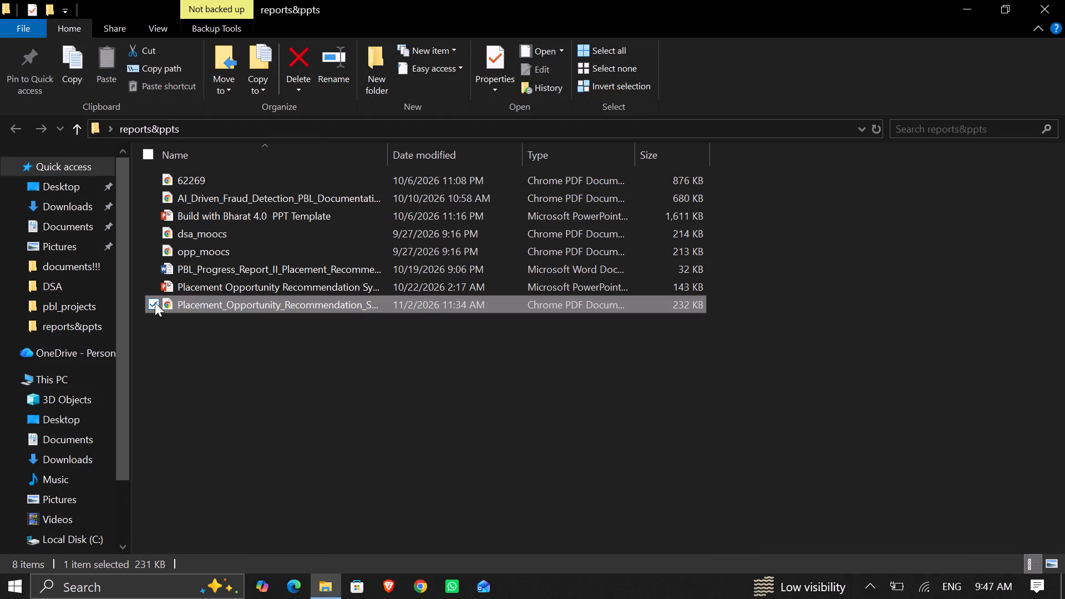
Open the Placement_Opportunity_Recommendation_System_Report PDF from reports&ppts in Word as an editable document.
right_click(155, 302)
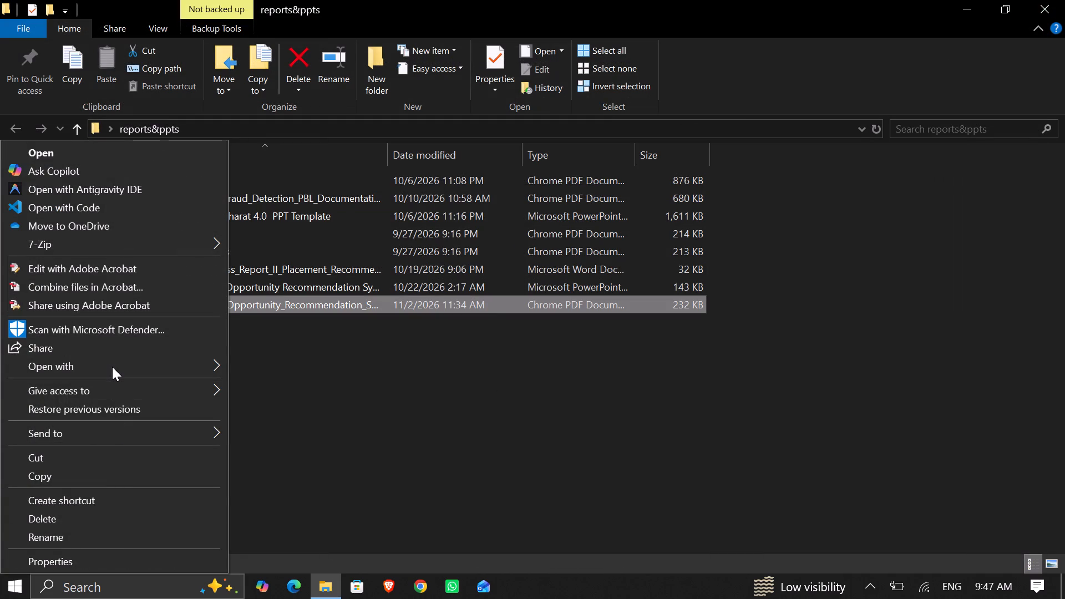
left_click(251, 433)
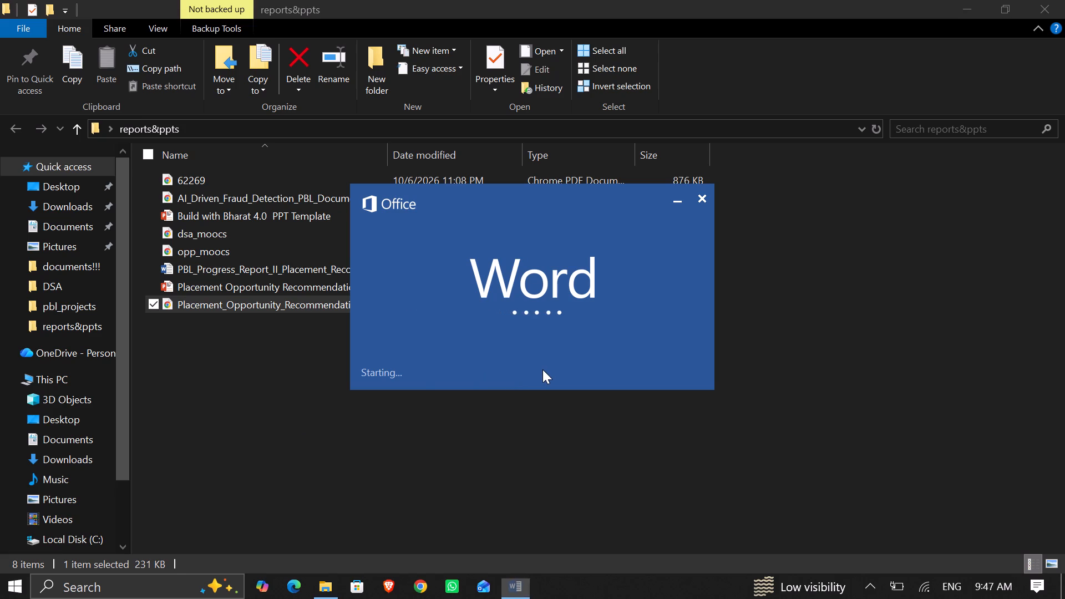
Look through the converted report in Word, checking the layout from the details table to the Plan for Final Review section.
scroll(542, 369, "down", 2)
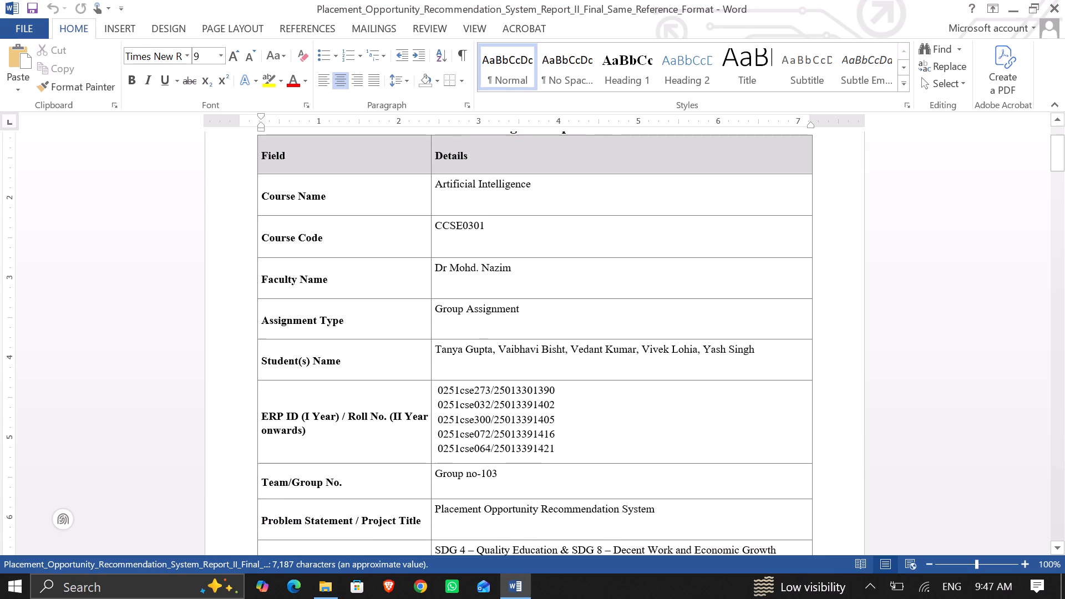
scroll(542, 369, "down", 11)
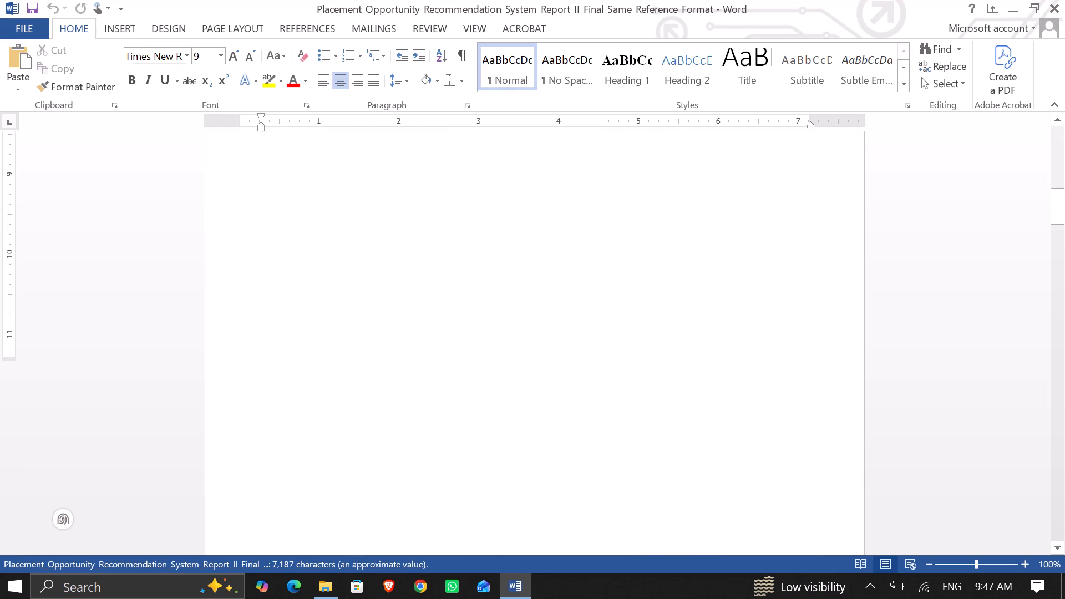
scroll(542, 369, "down", 4)
scroll(542, 369, "right", 2)
scroll(542, 369, "down", 2)
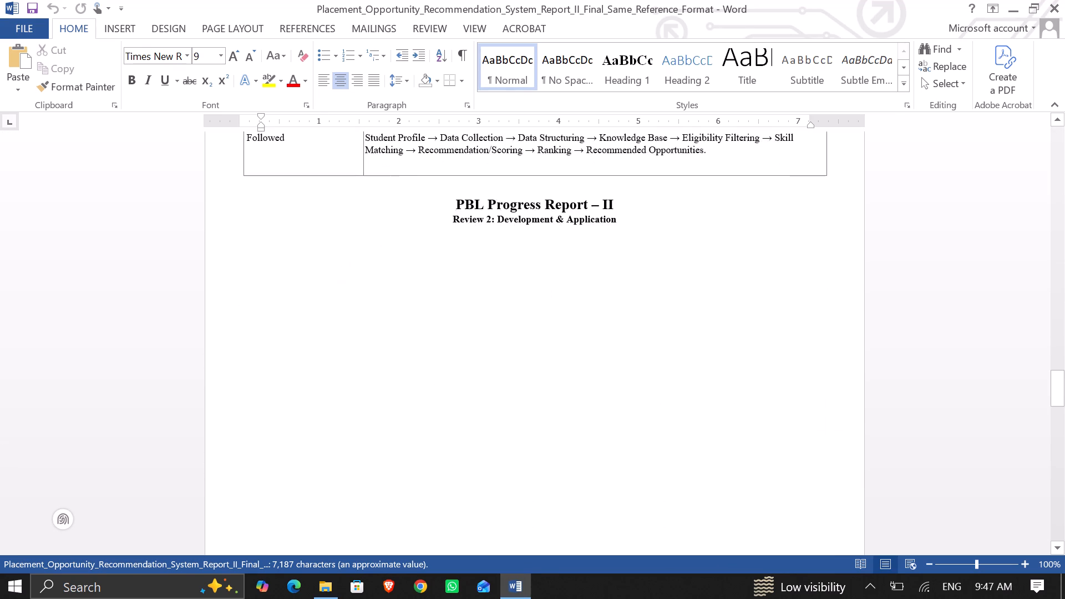
scroll(542, 369, "down", 9)
scroll(542, 369, "up", 1)
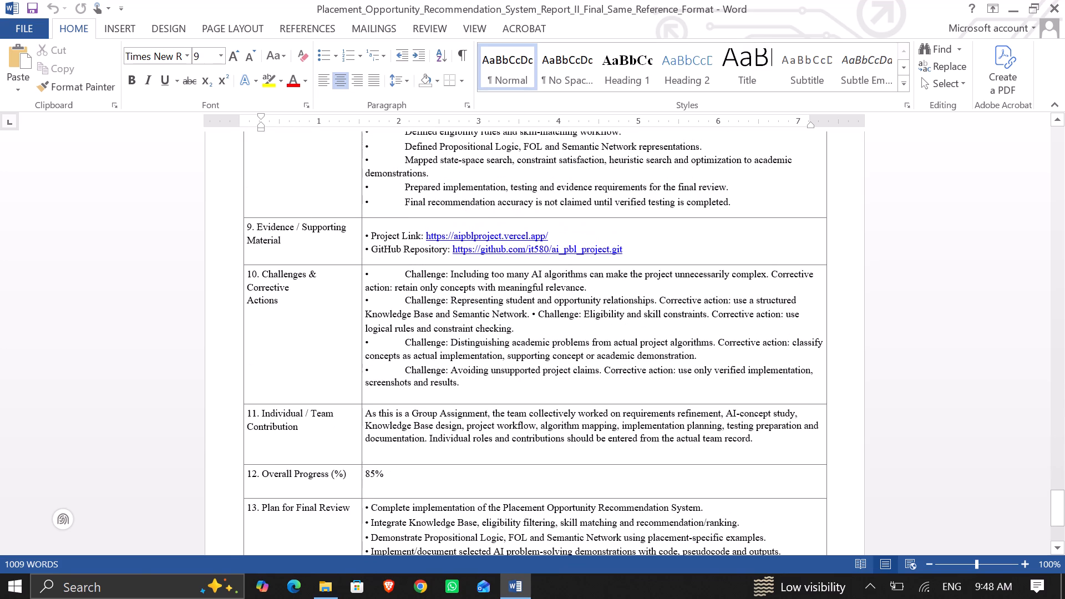
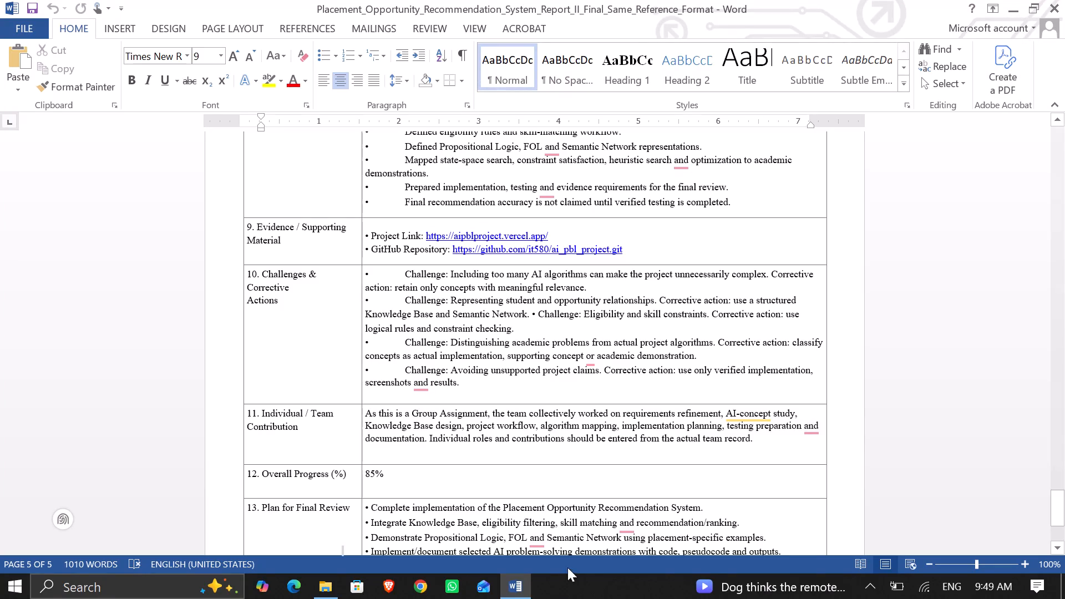
Open the AI_Driven_Fraud_Detection PBL documentation PDF from reports&ppts, look through its opening sections up to Existing System, and close it.
left_click(508, 582)
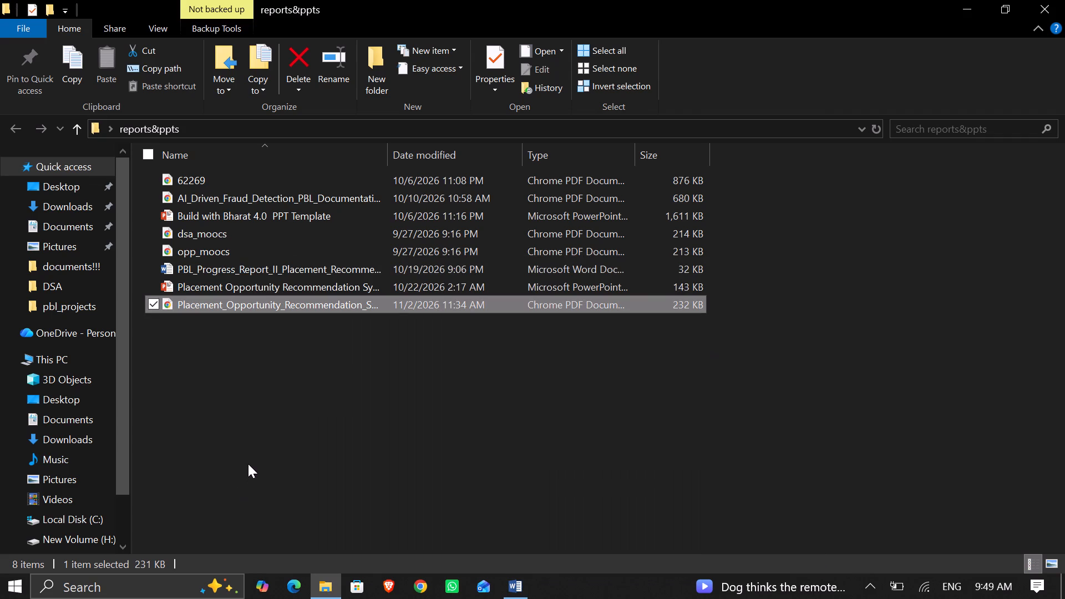
left_click(362, 195)
double_click(362, 195)
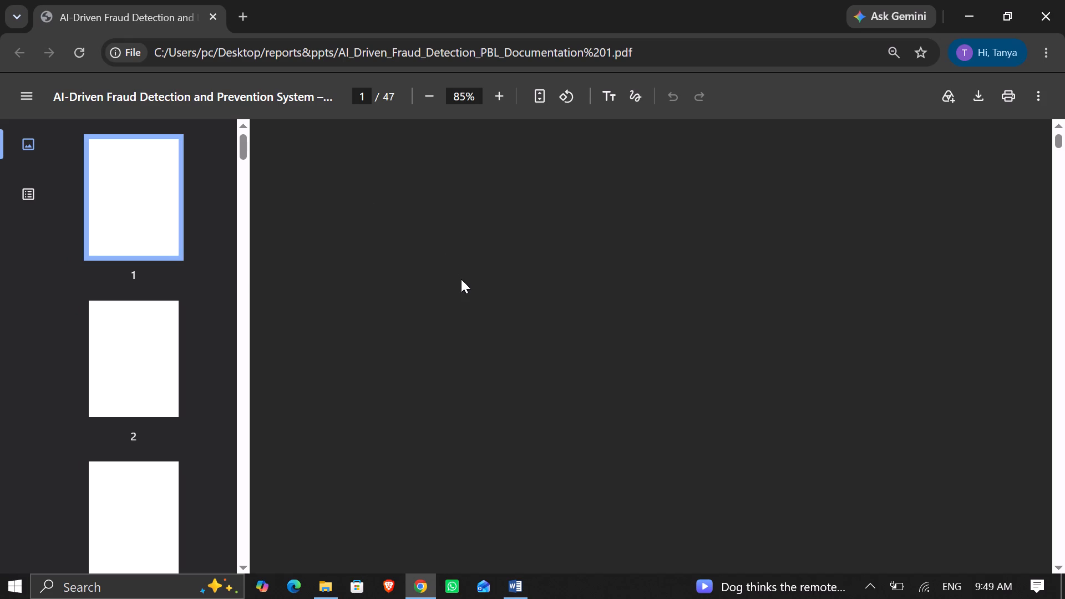
scroll(493, 316, "down", 12)
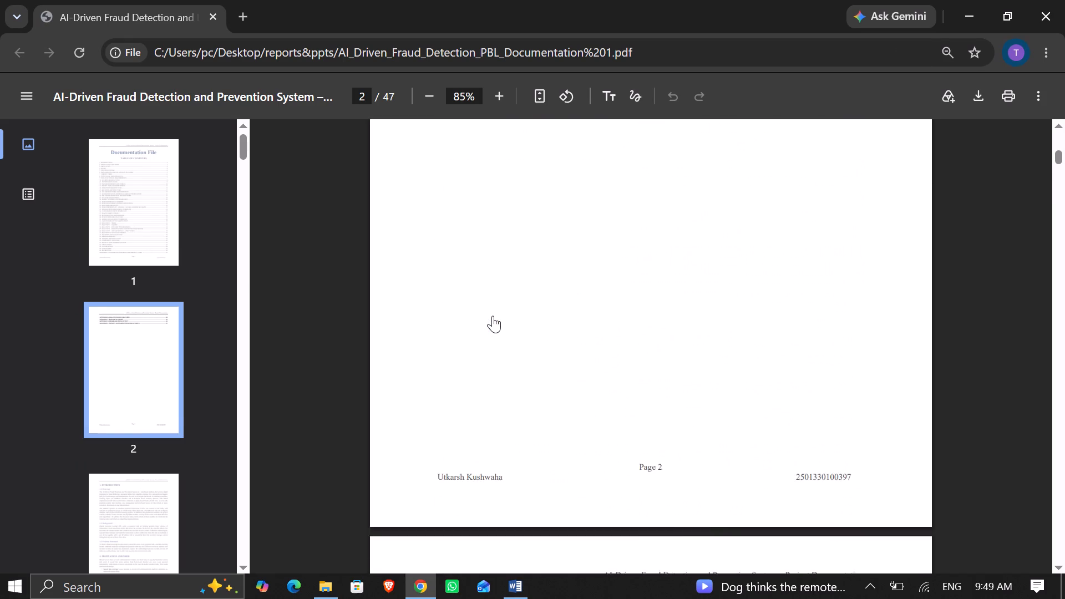
scroll(493, 316, "down", 12)
scroll(769, 0, "down", 1)
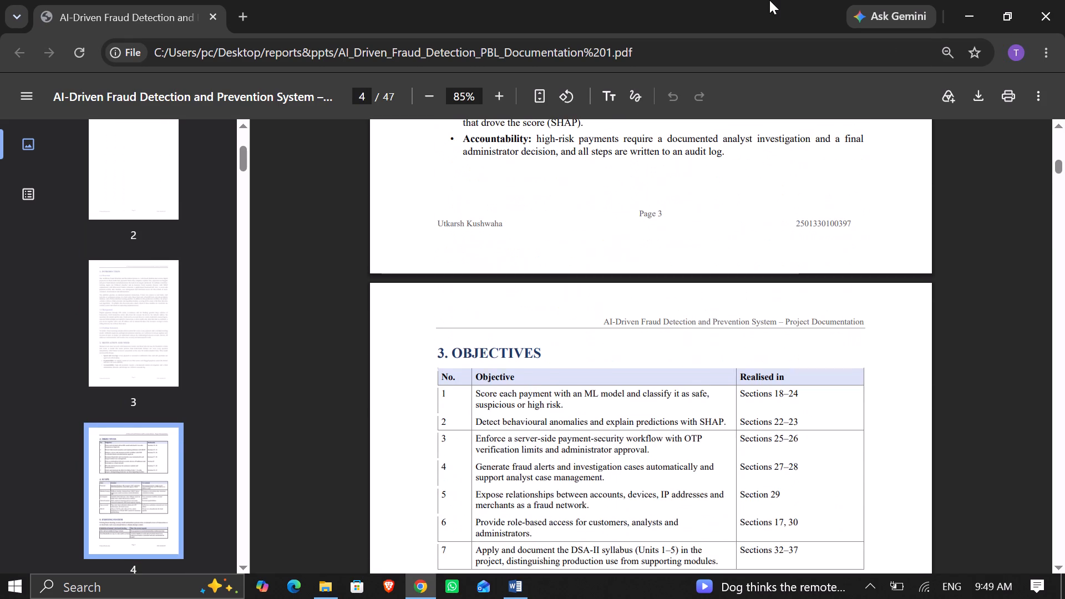
scroll(769, 0, "down", 3)
scroll(643, 354, "down", 5)
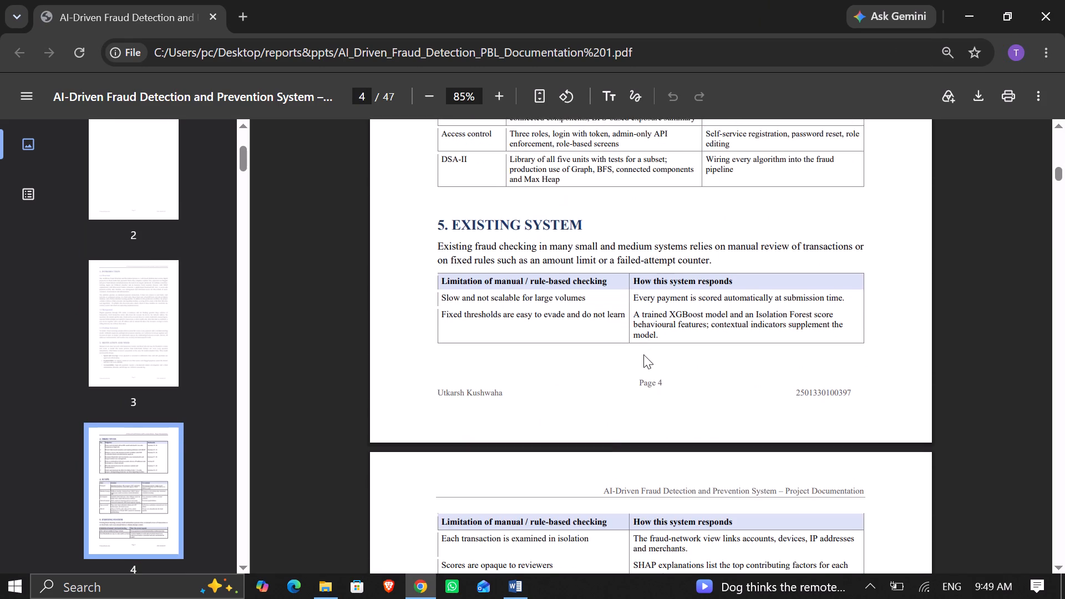
scroll(643, 354, "down", 2)
left_click(1064, 0)
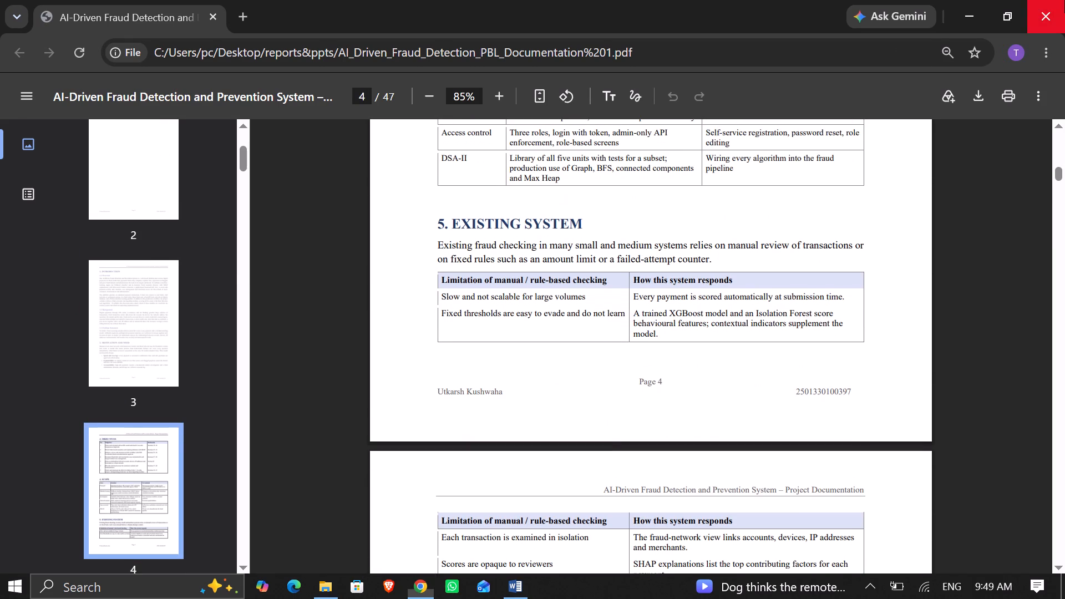
left_click(1064, 0)
Open the AI_PBL_Final_Report_Placement_Opportunity Word document from the Downloads folder on the desktop.
left_click(515, 591)
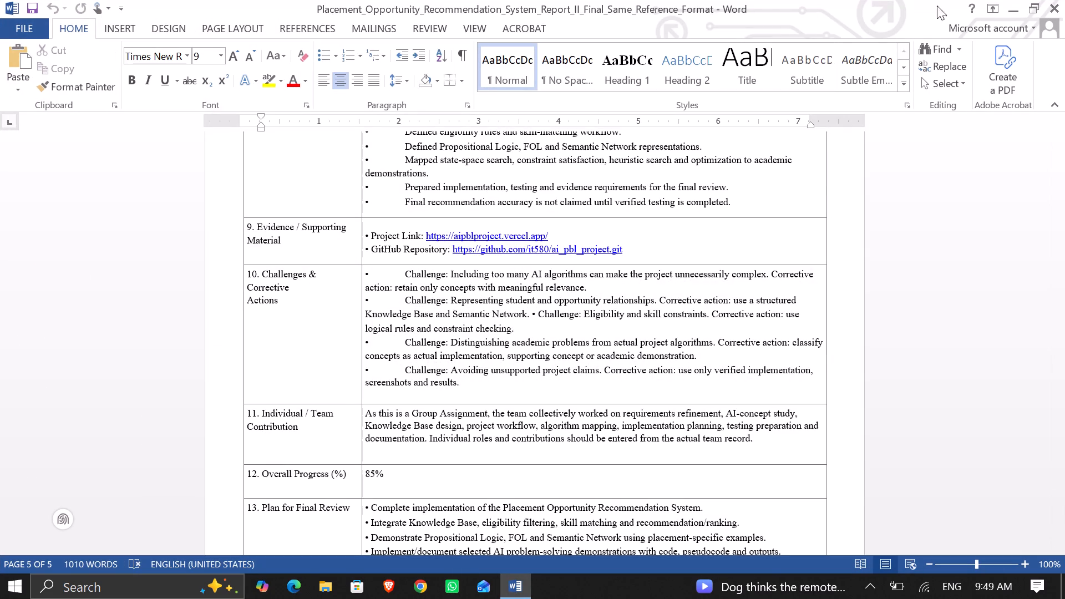
left_click(1007, 1)
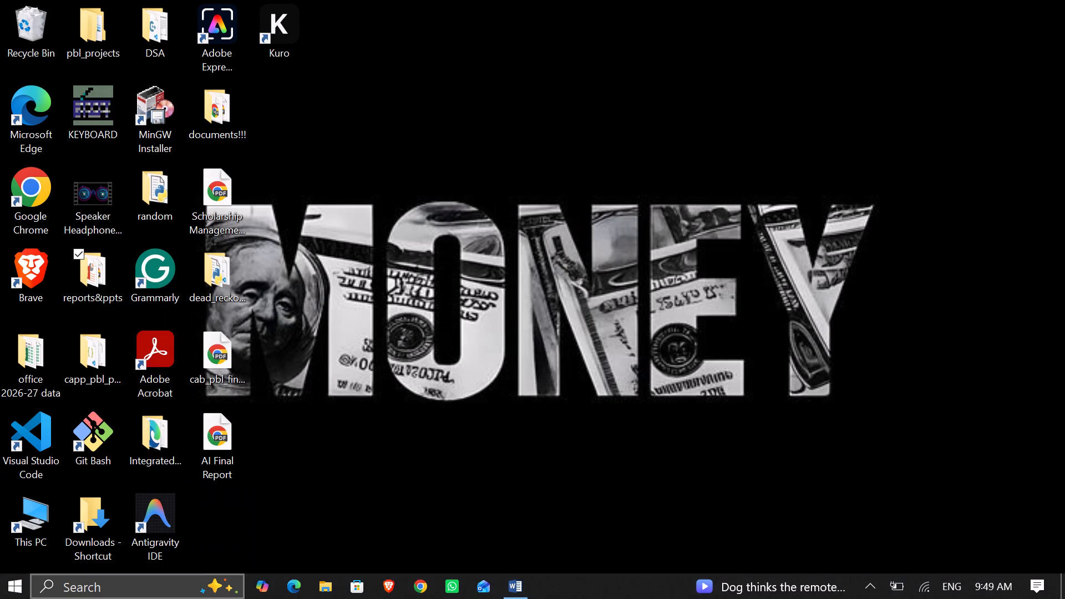
double_click(92, 545)
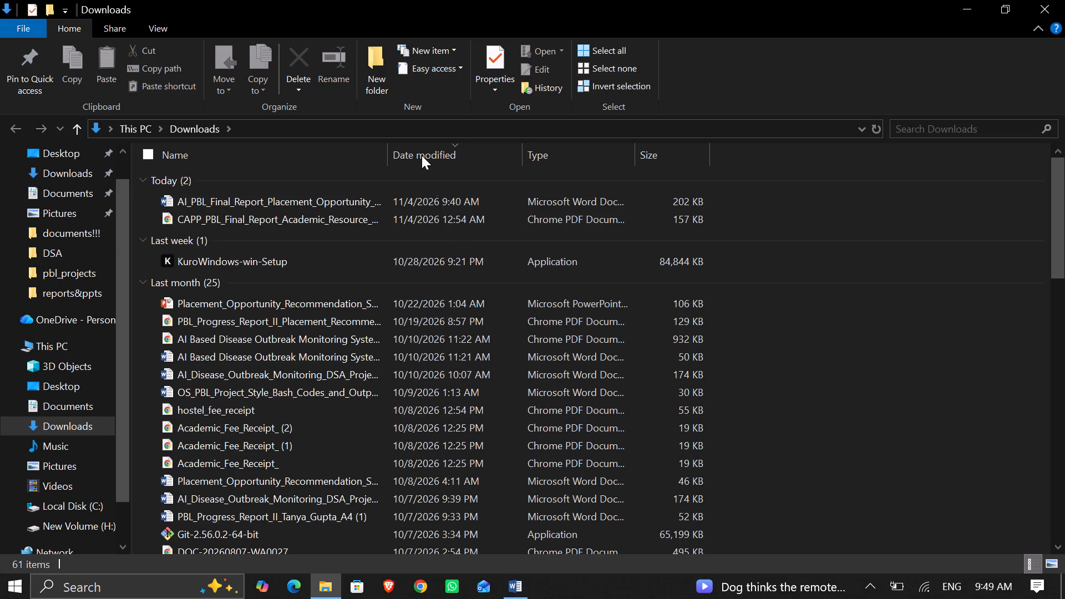
double_click(449, 205)
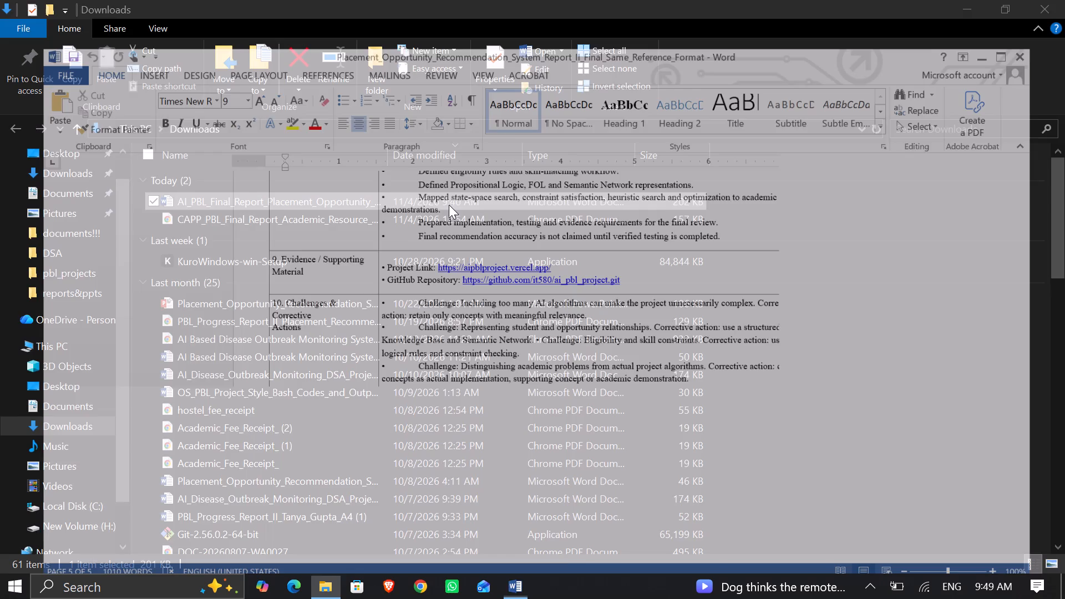
Look through the first page of the AI PBL report, from the details table to the Student Declaration.
scroll(542, 316, "down", 2)
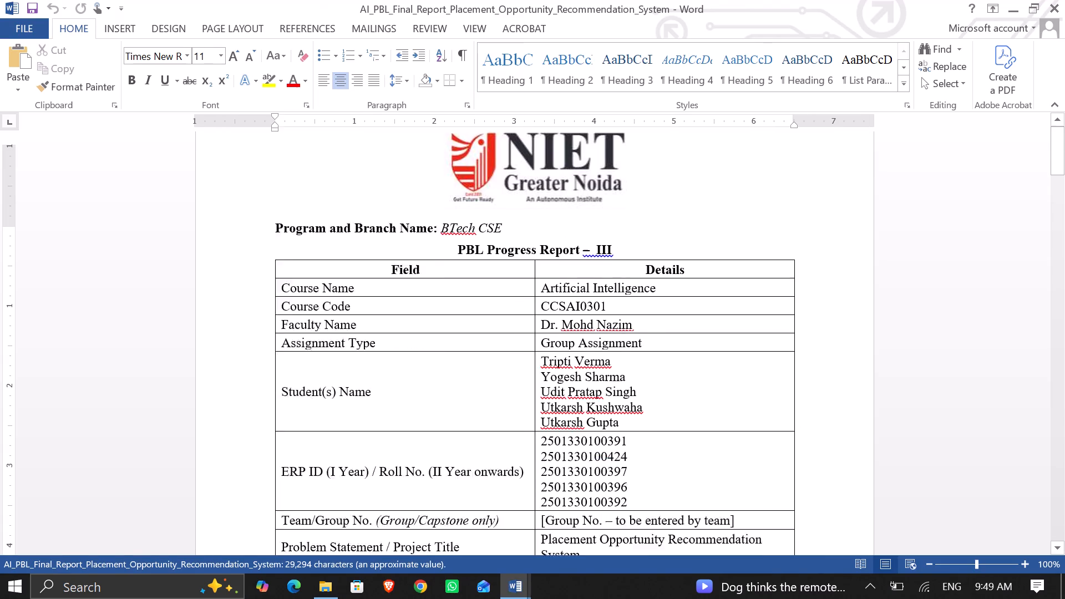
scroll(542, 316, "down", 2)
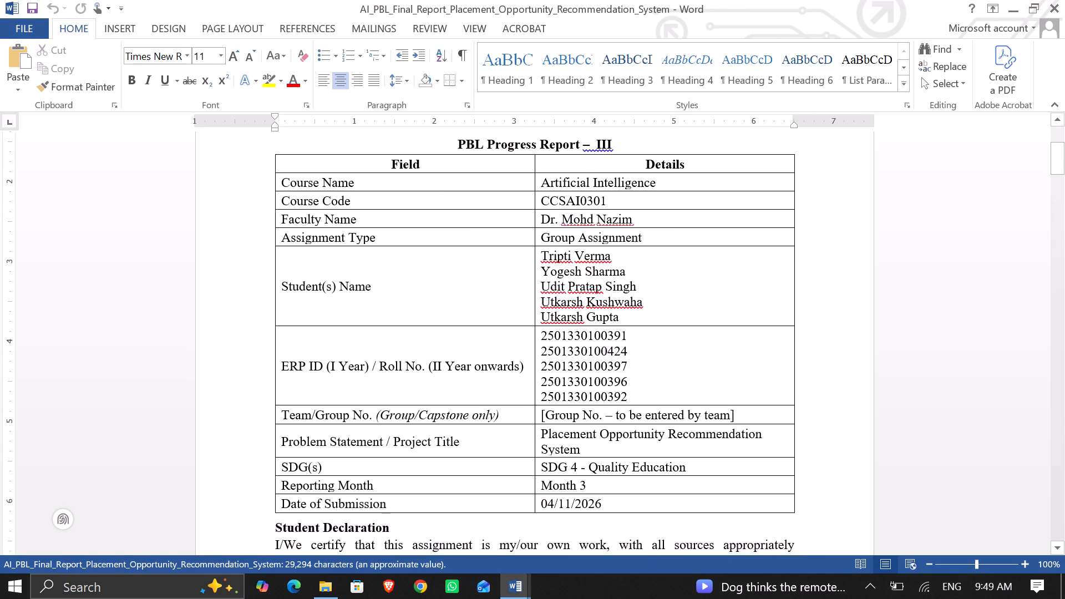
scroll(542, 316, "down", 5)
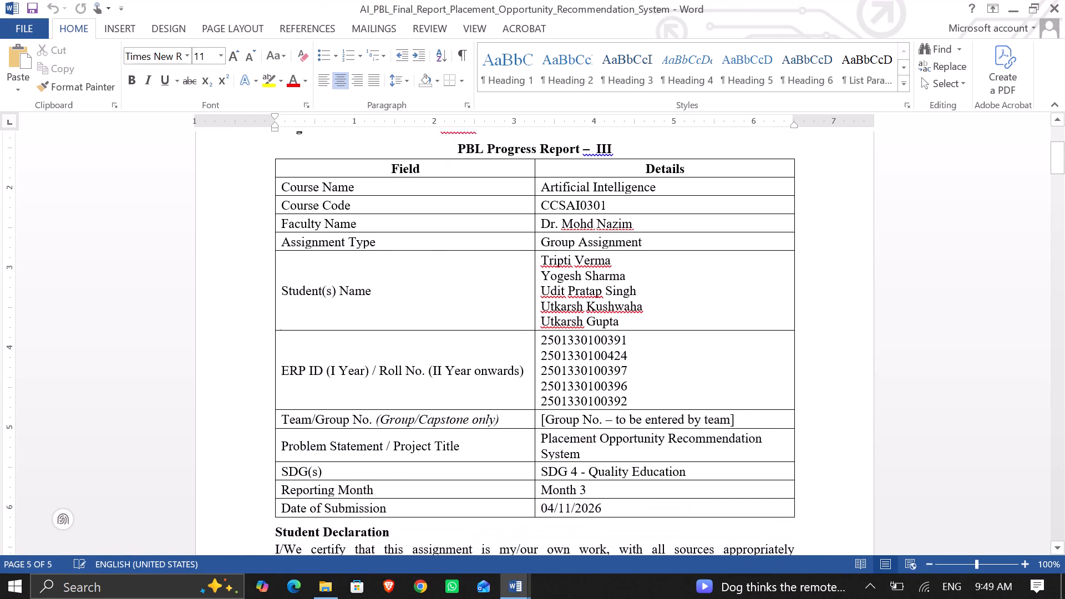
scroll(542, 316, "down", 2)
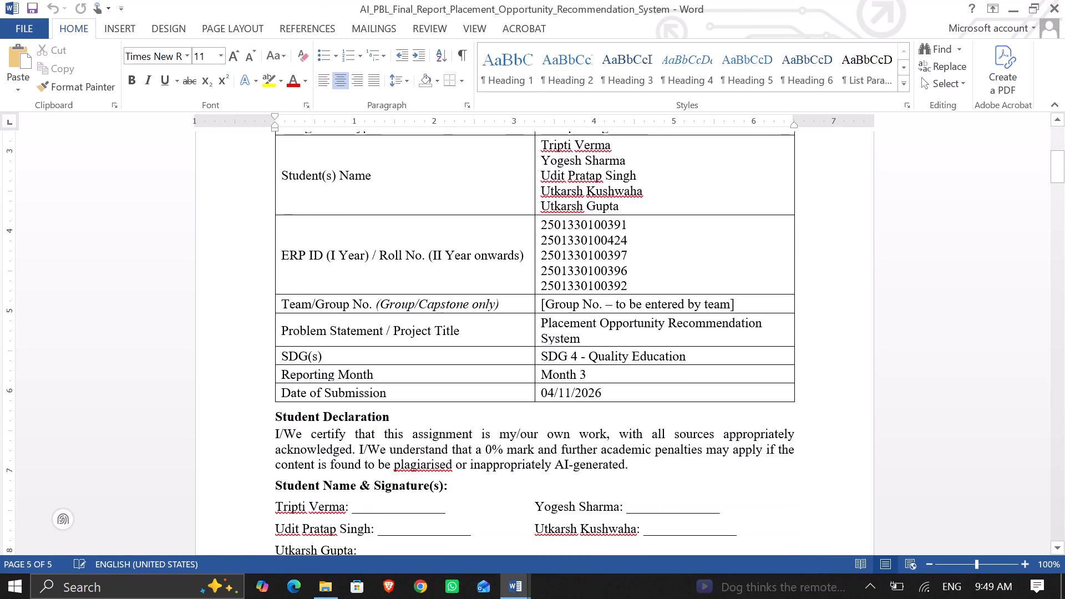
scroll(542, 316, "down", 1)
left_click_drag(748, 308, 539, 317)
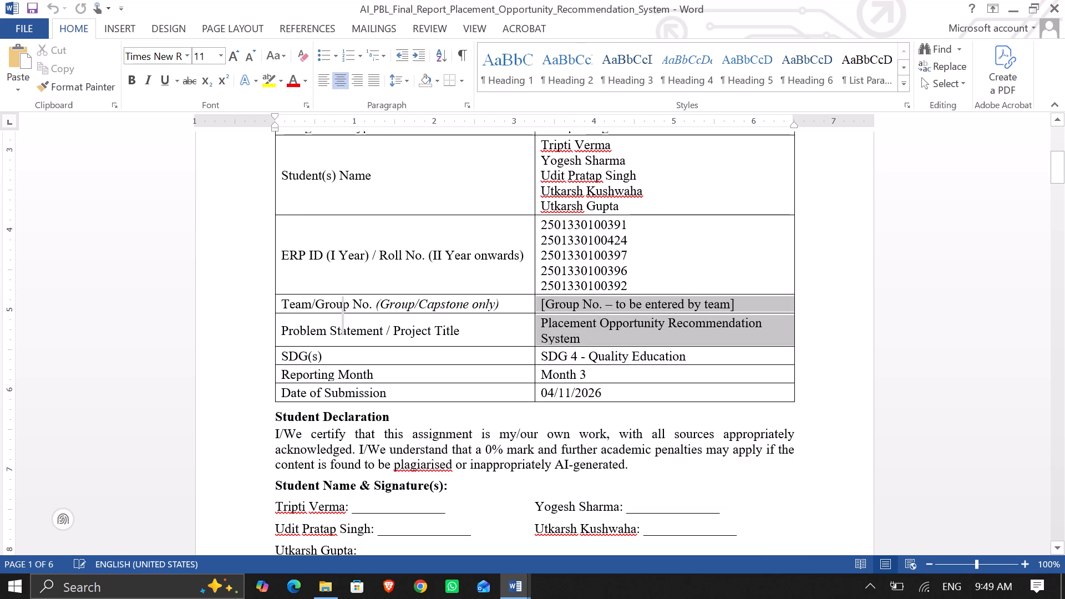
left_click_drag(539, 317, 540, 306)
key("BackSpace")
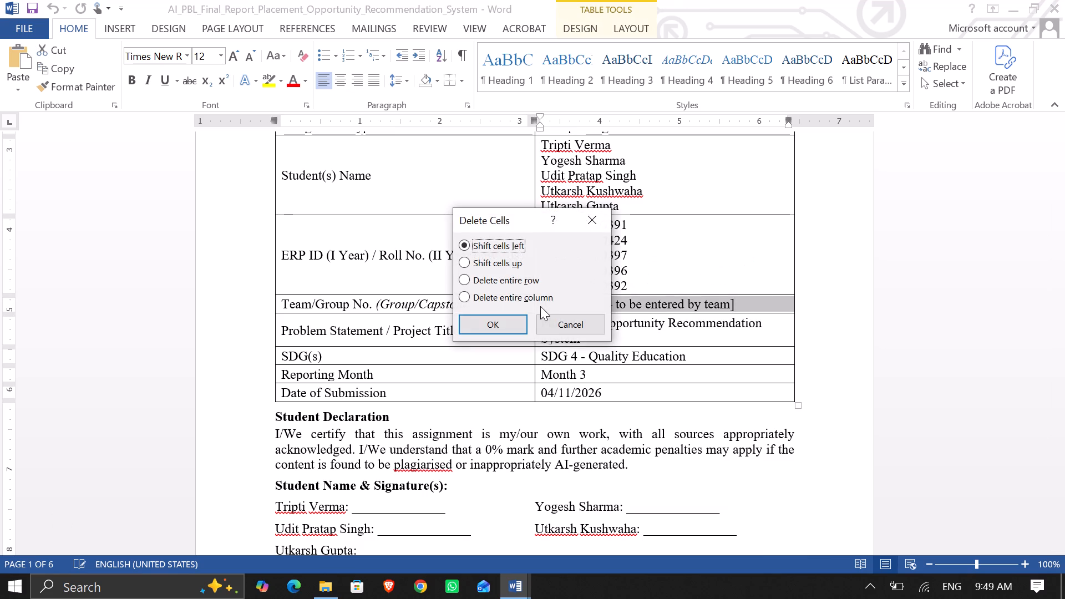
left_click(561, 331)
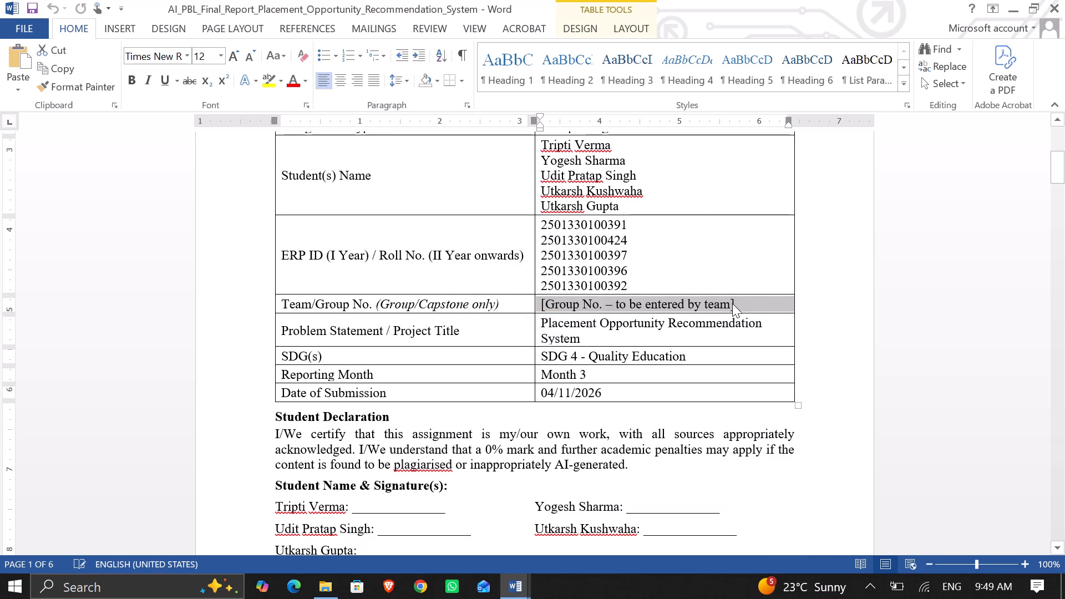
Delete the placeholder text after the opening bracket in the Team/Group No. cell and save the document.
left_click(732, 303)
left_click_drag(734, 303, 550, 303)
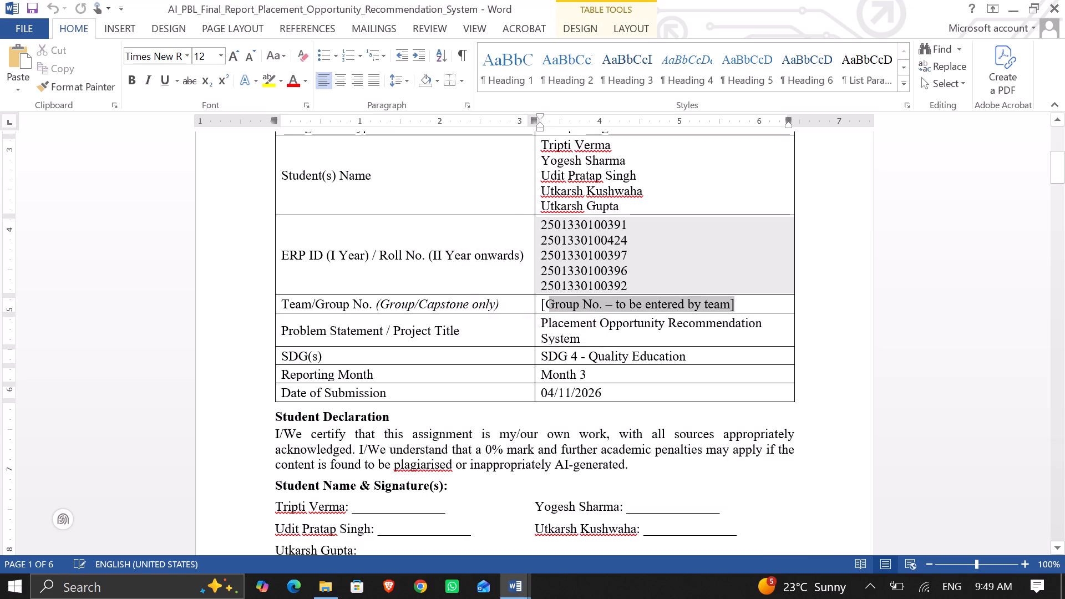
left_click_drag(550, 303, 544, 305)
key("BackSpace")
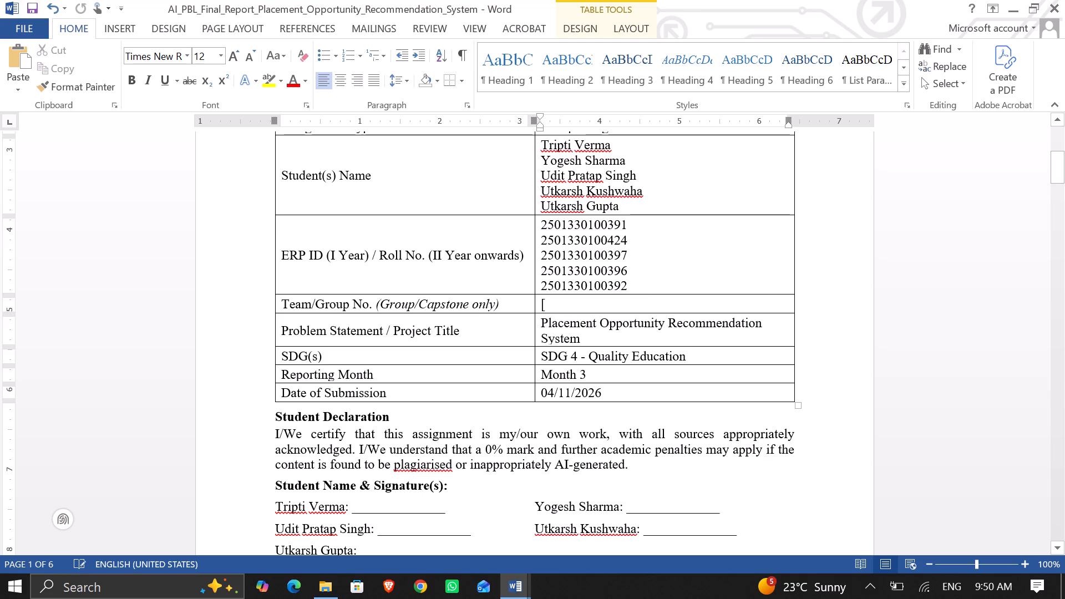
key("ctrl+s")
Check the report's Date of Submission against today's date in the system calendar.
scroll(544, 305, "down", 3)
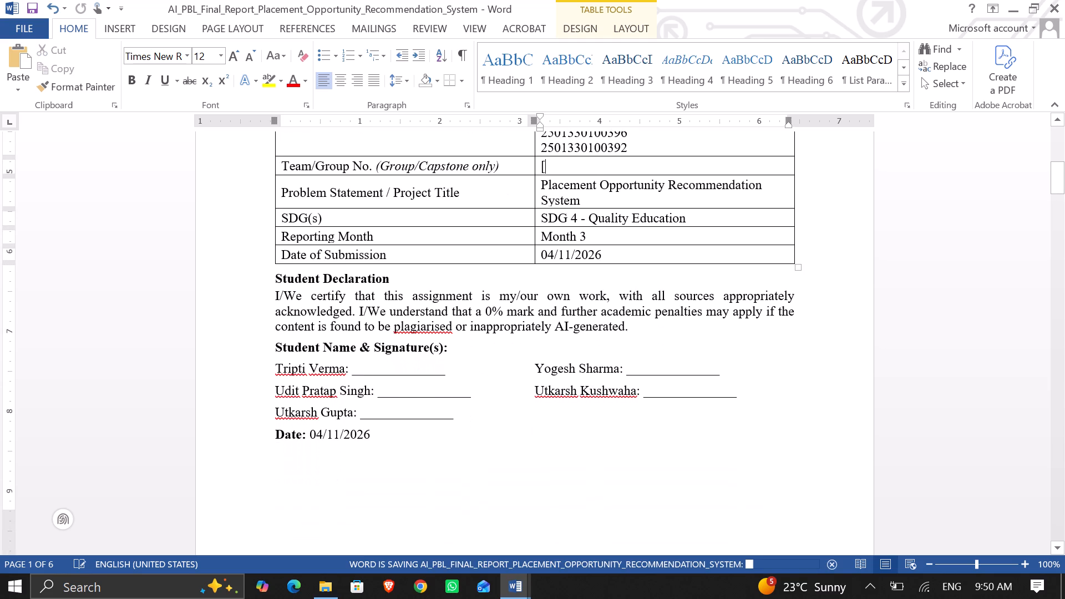
left_click(553, 259)
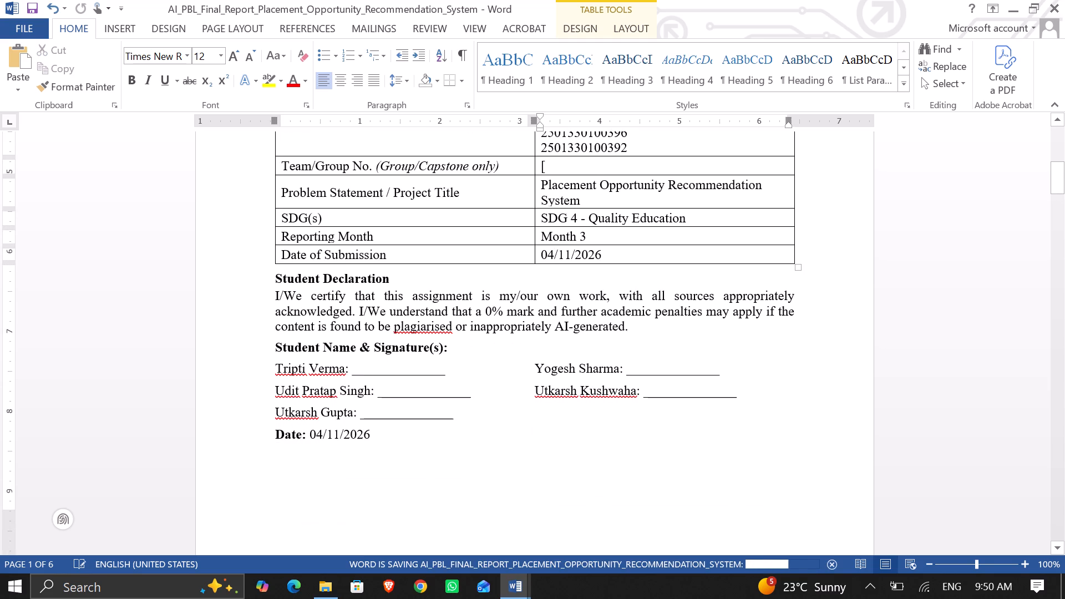
left_click(1002, 598)
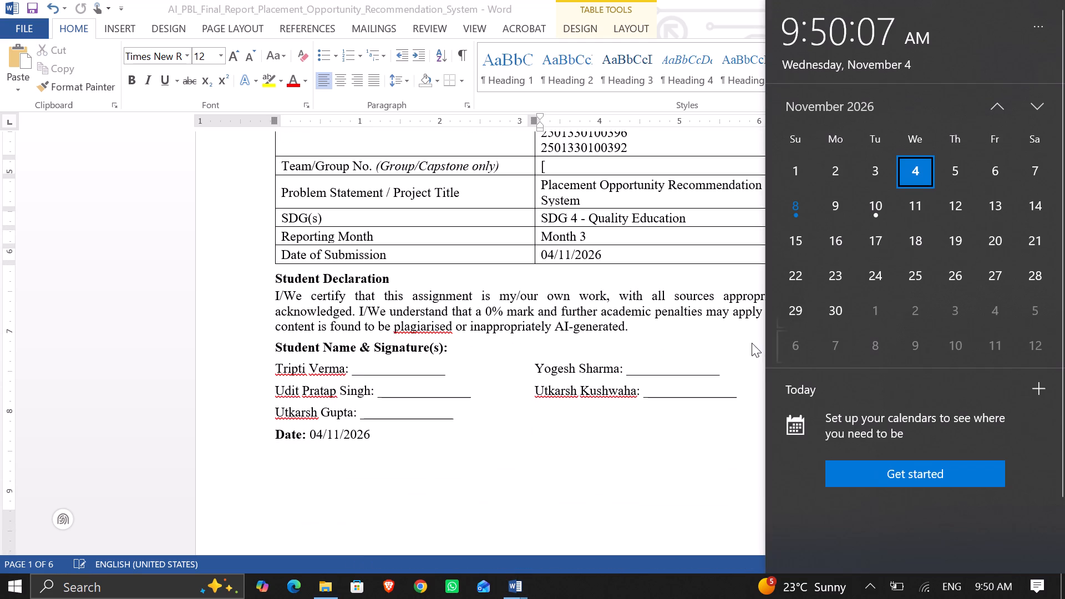
left_click(750, 453)
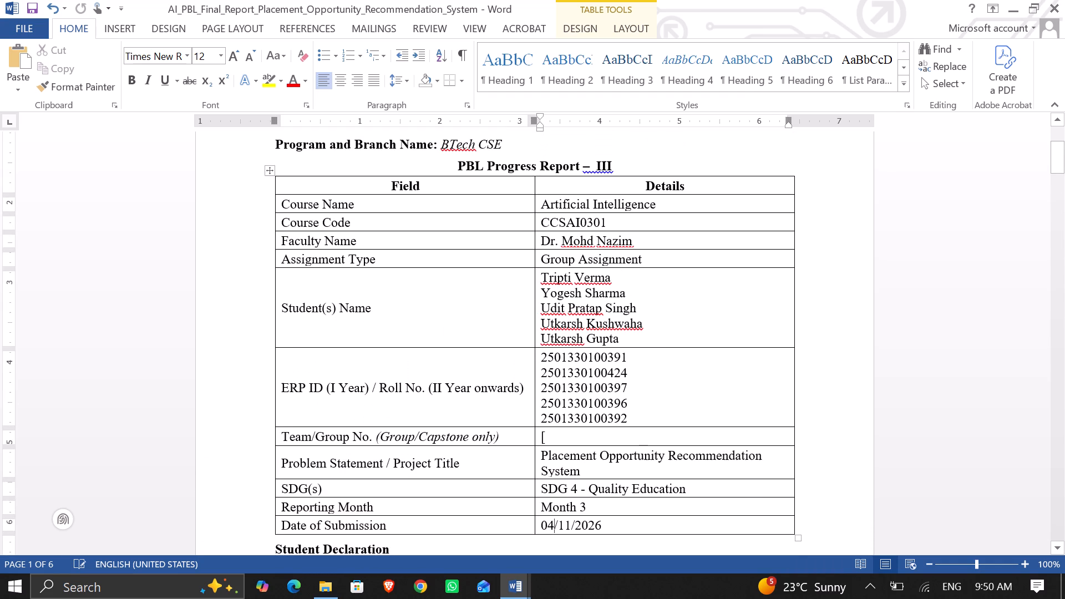
Delete all the student names from the Student(s) Name cell of the details table.
left_click_drag(541, 278, 617, 318)
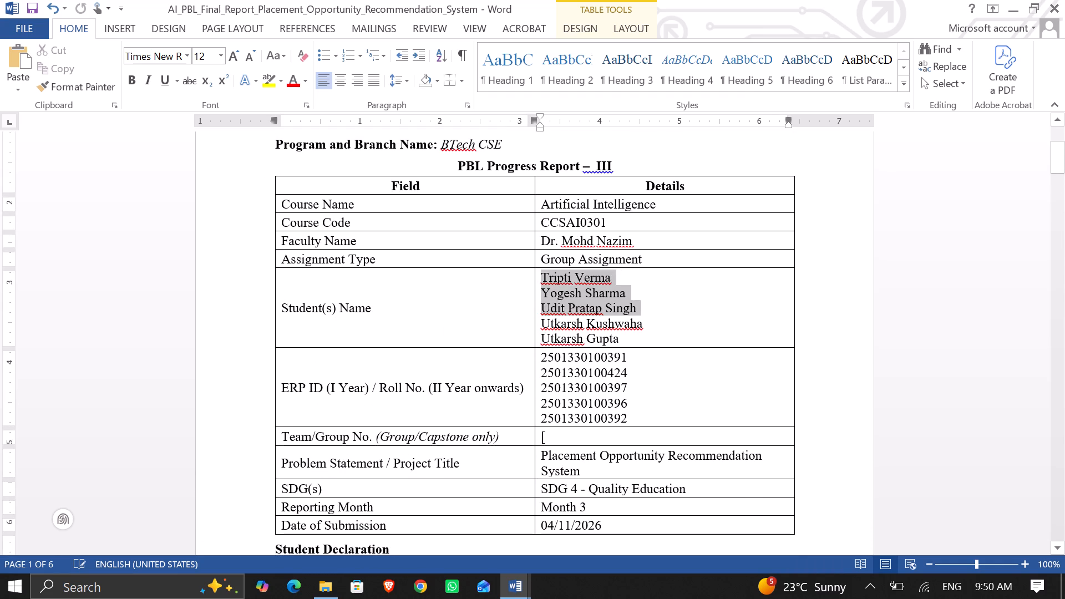
left_click_drag(617, 318, 626, 333)
key("BackSpace")
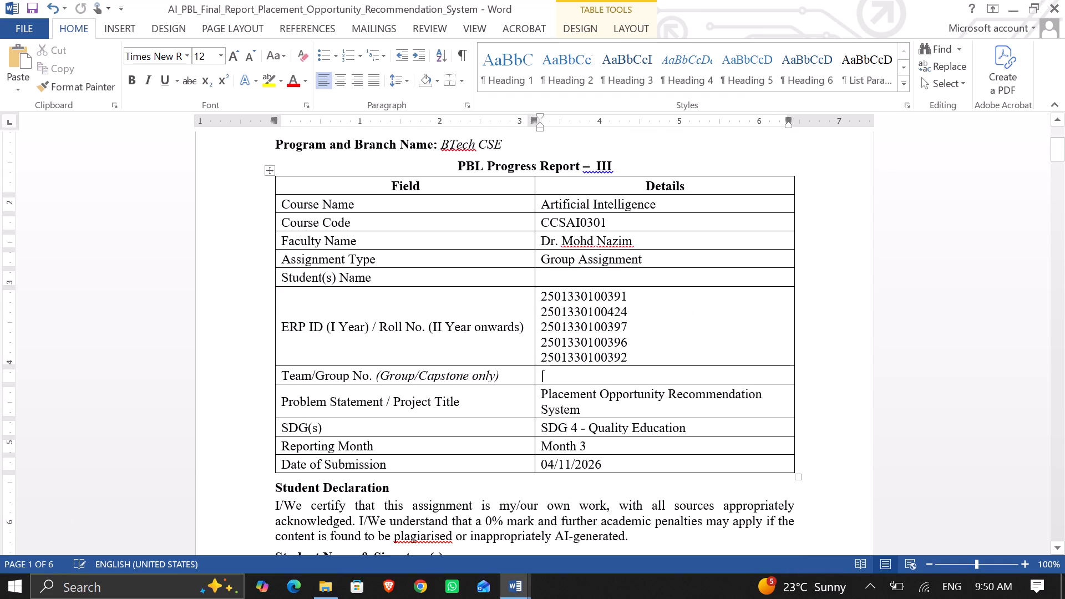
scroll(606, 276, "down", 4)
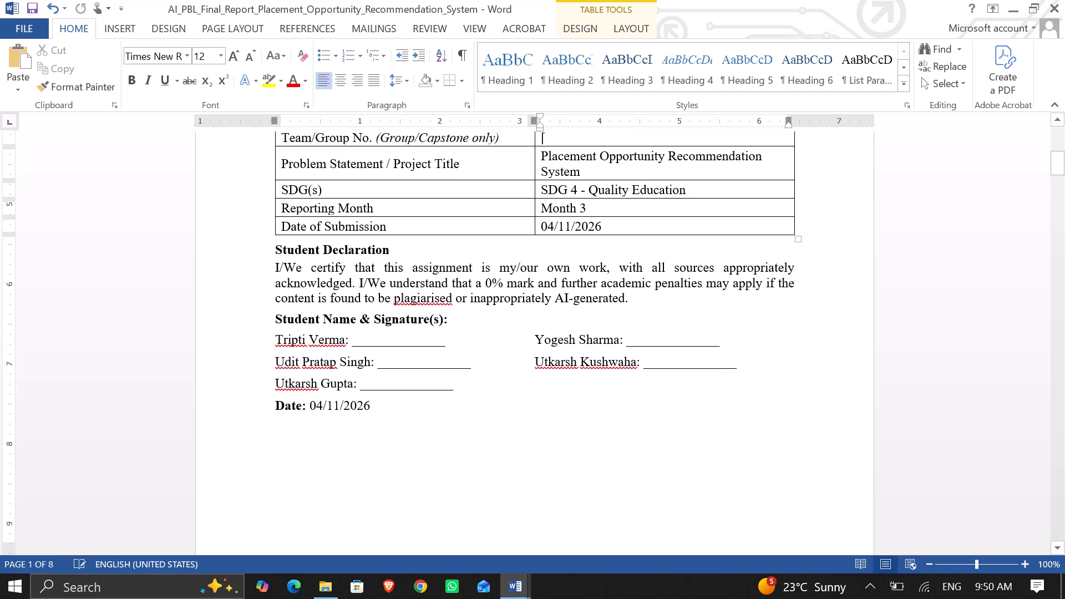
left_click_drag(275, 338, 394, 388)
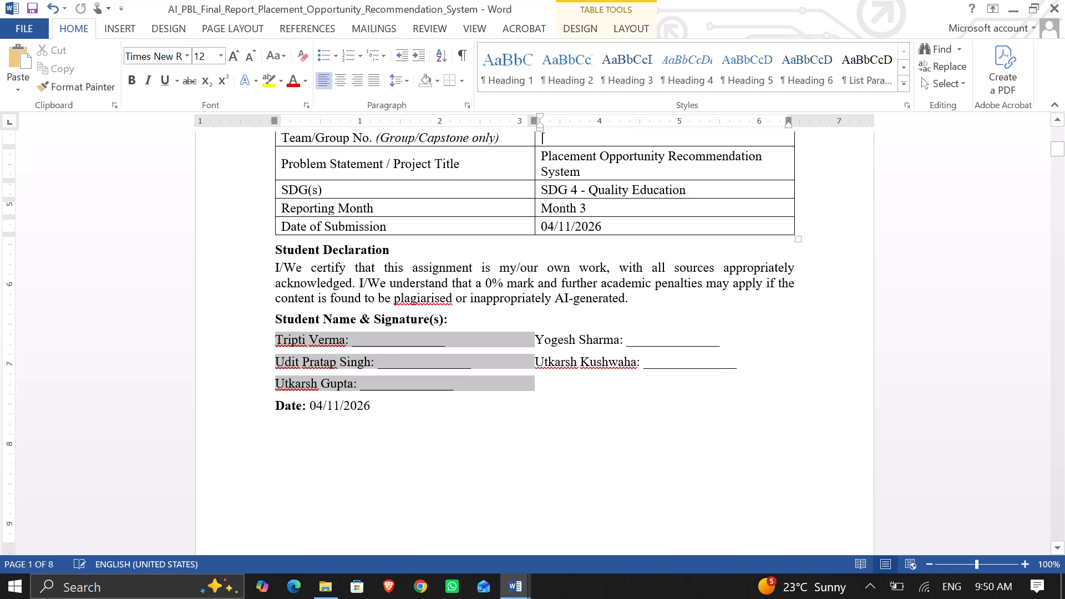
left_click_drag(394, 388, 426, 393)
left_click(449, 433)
Delete the italic note about drafted roles needing team confirmation beneath the Student Details / Team Details table.
scroll(449, 433, "down", 2)
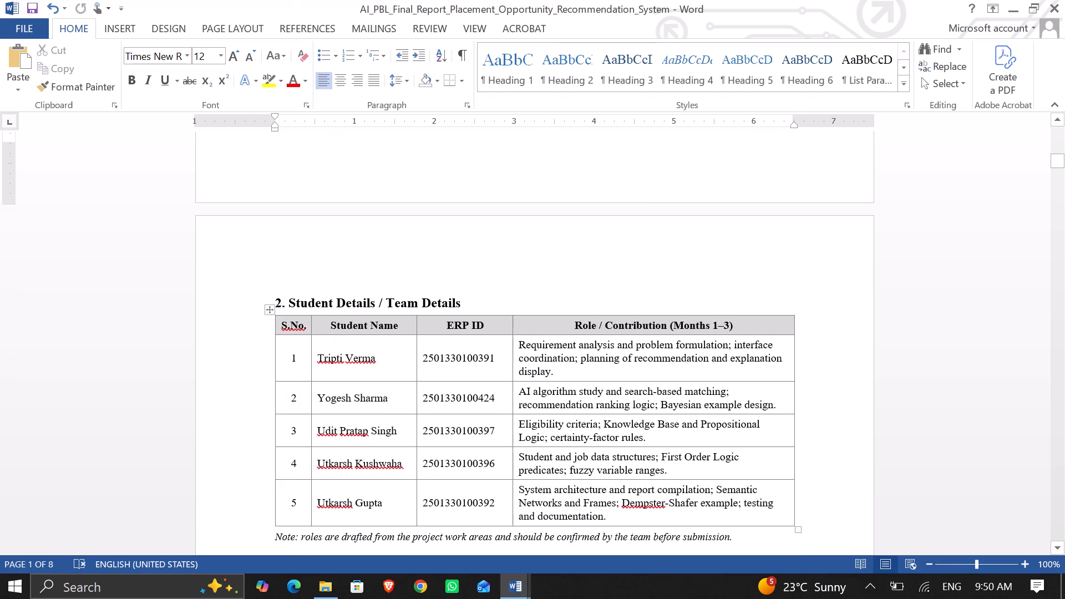
scroll(449, 433, "down", 6)
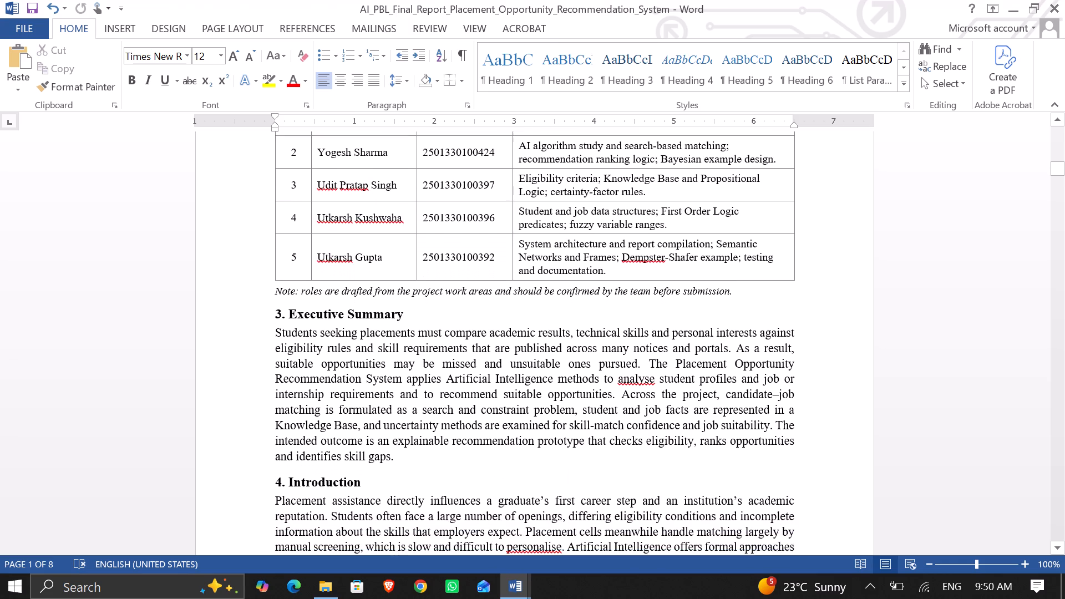
scroll(449, 433, "down", 1)
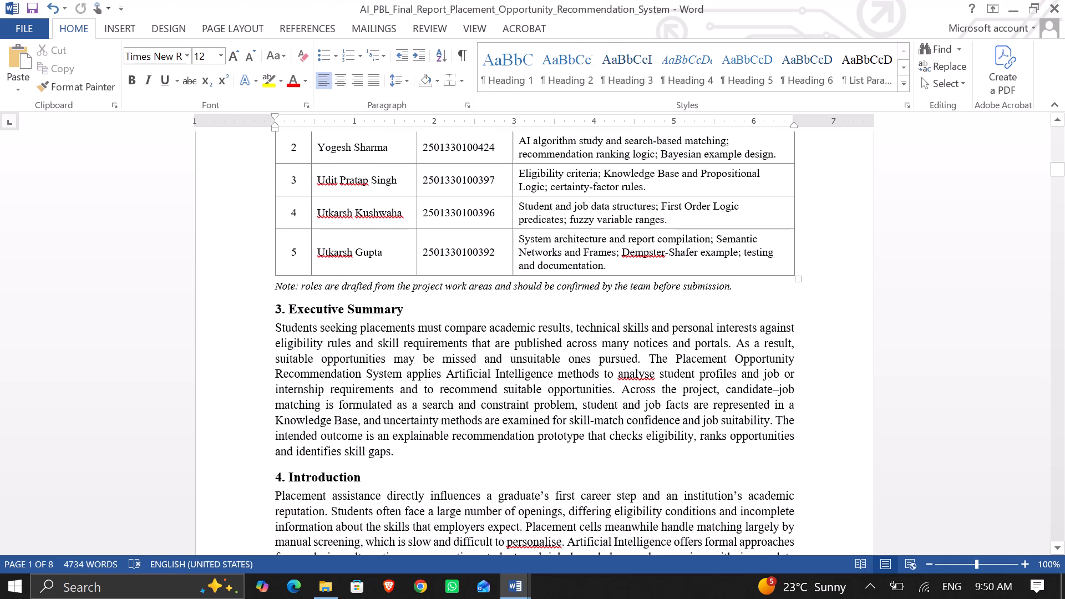
left_click_drag(747, 280, 349, 290)
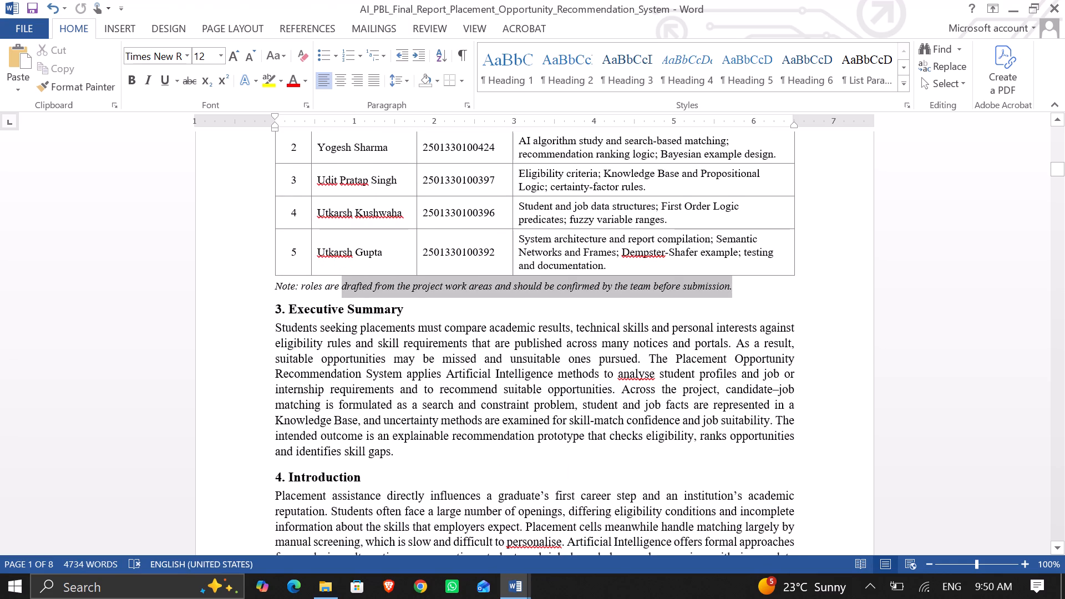
left_click_drag(349, 290, 283, 282)
key("BackSpace")
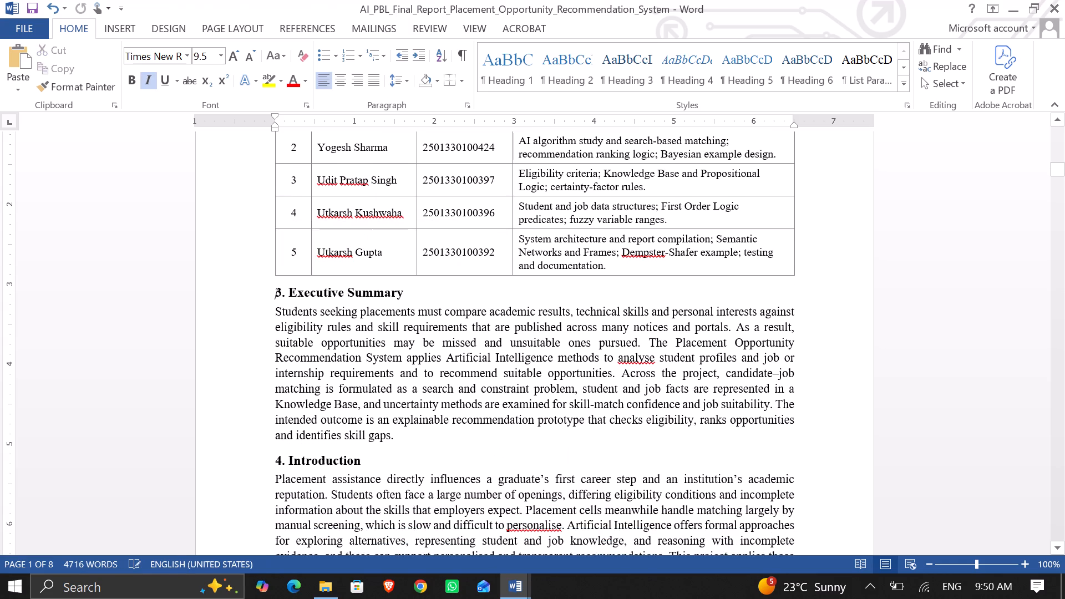
Enlarge the "3. Executive Summary" heading to 16 pt.
scroll(362, 348, "down", 3)
scroll(362, 348, "right", 1)
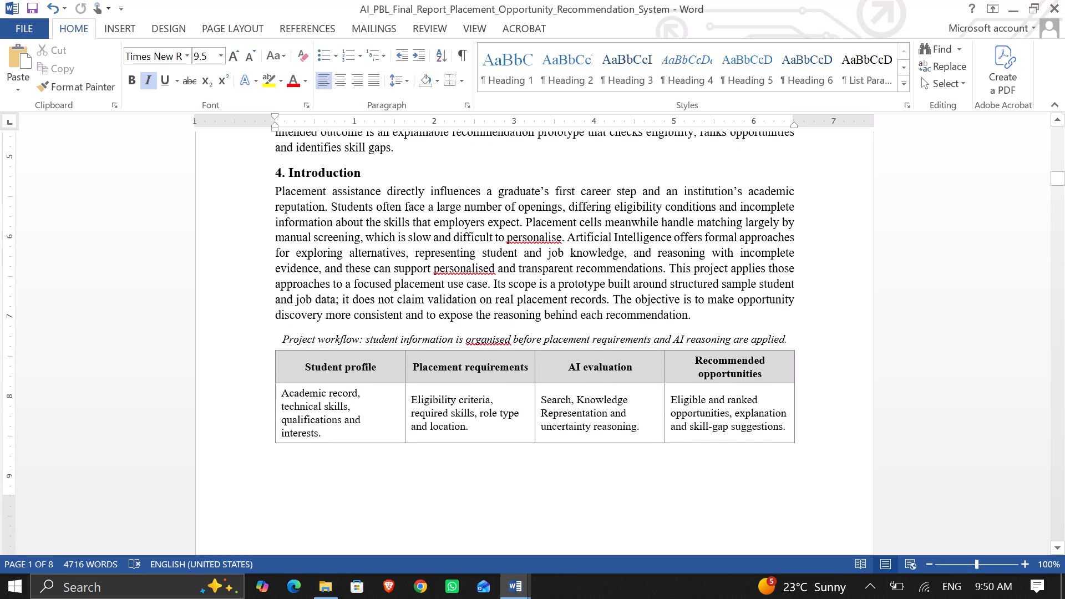
scroll(362, 348, "right", 1)
triple_click(311, 146)
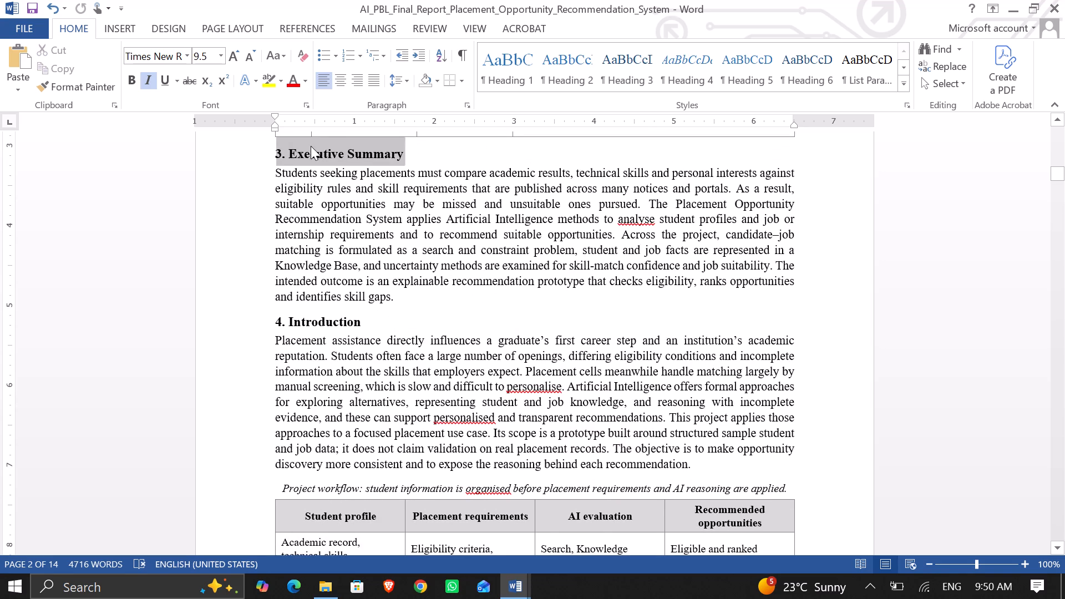
double_click(242, 59)
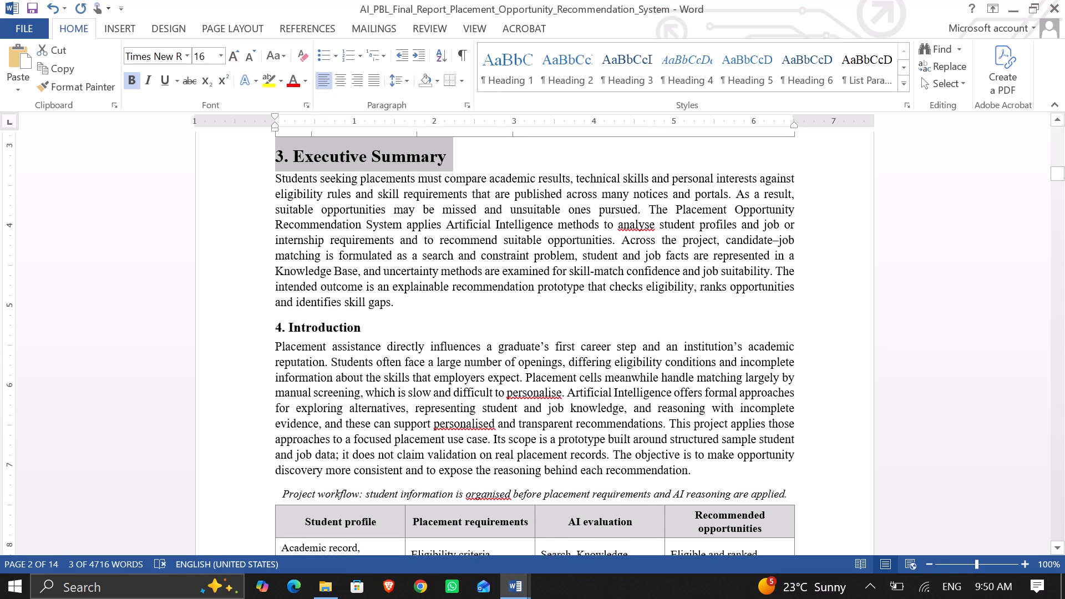
Enlarge the "4. Introduction" heading to 16 pt.
triple_click(340, 322)
double_click(227, 59)
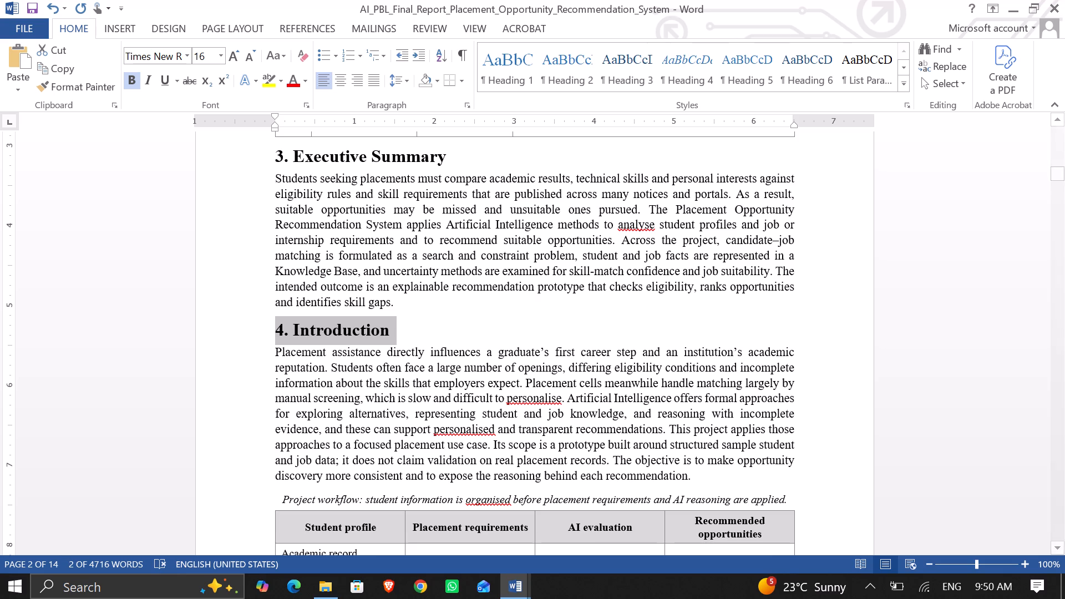
Delete the italic "Project workflow" caption and its empty line above the workflow table in the Introduction.
scroll(373, 365, "down", 2)
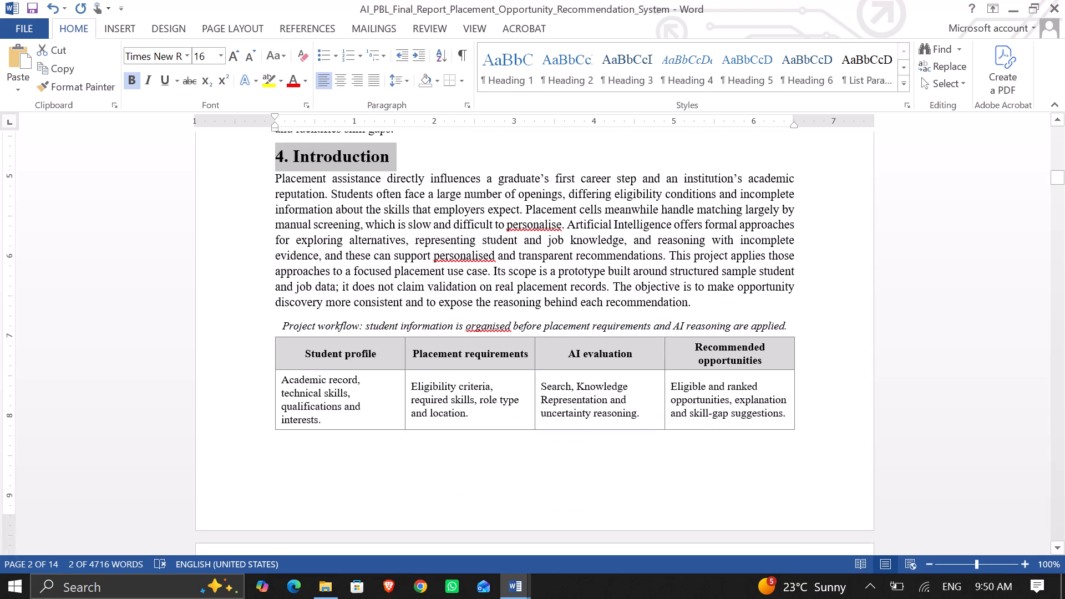
scroll(373, 365, "down", 4)
scroll(373, 365, "up", 3)
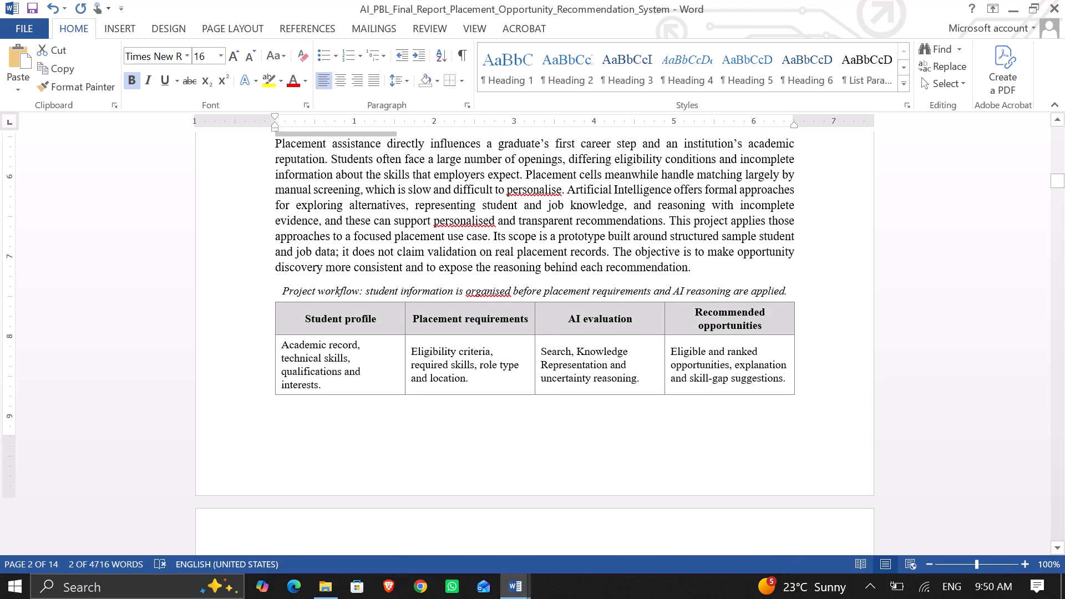
left_click_drag(285, 290, 787, 286)
key("BackSpace")
key("BackSpace")
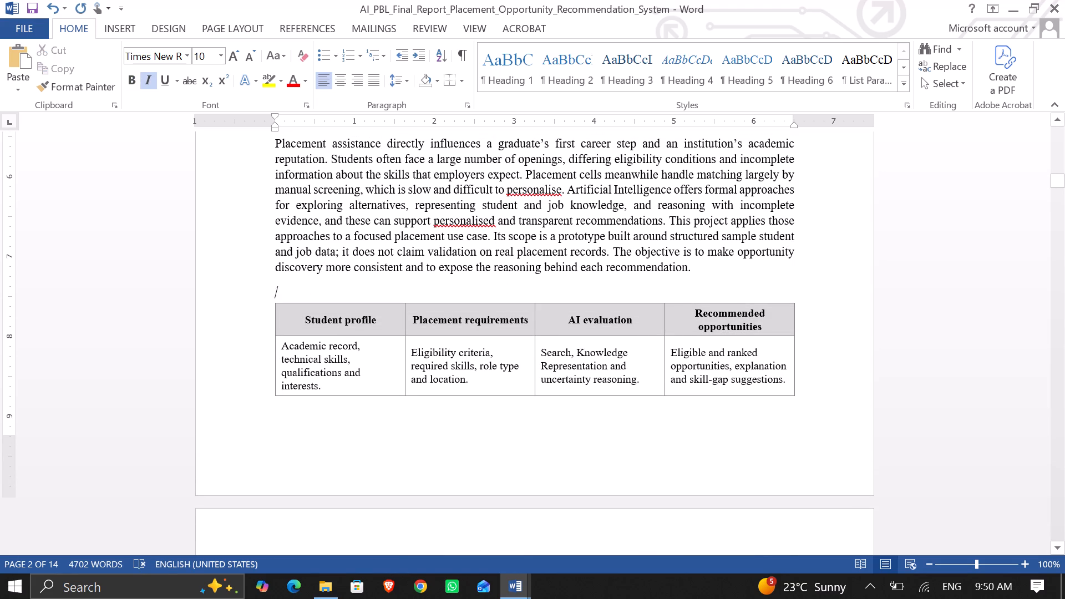
key("Delete")
Enlarge the "5. Problem Definition" heading to 16 pt.
scroll(762, 348, "down", 3)
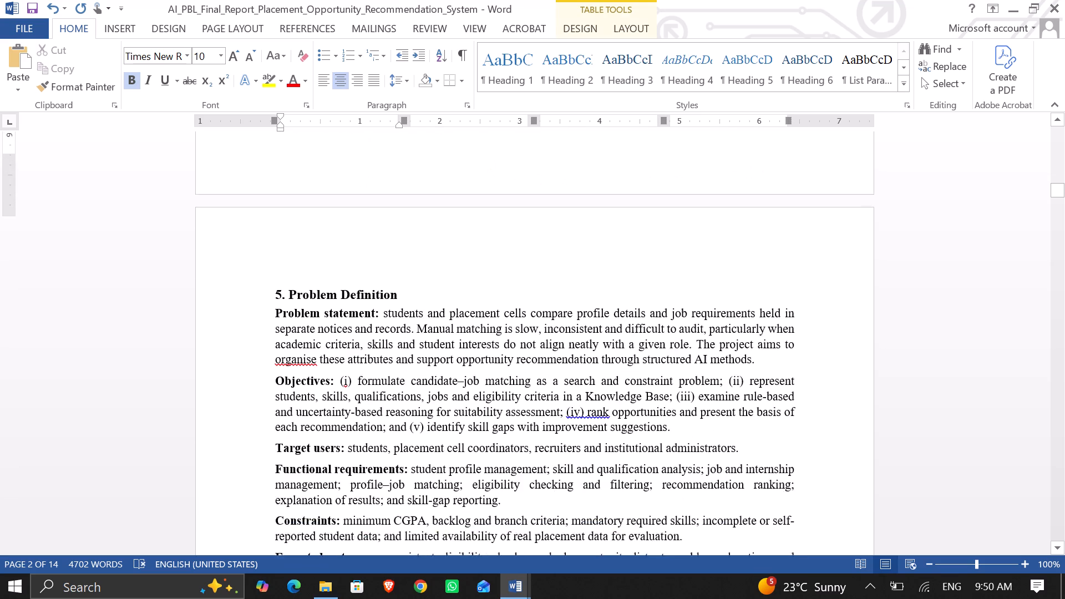
scroll(762, 348, "down", 2)
triple_click(356, 206)
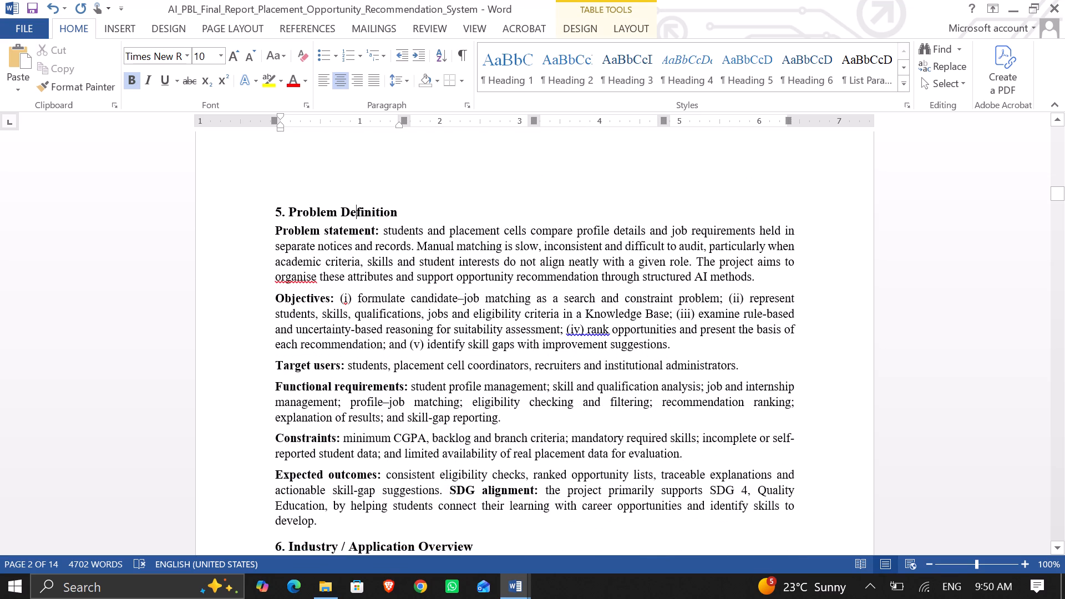
double_click(233, 58)
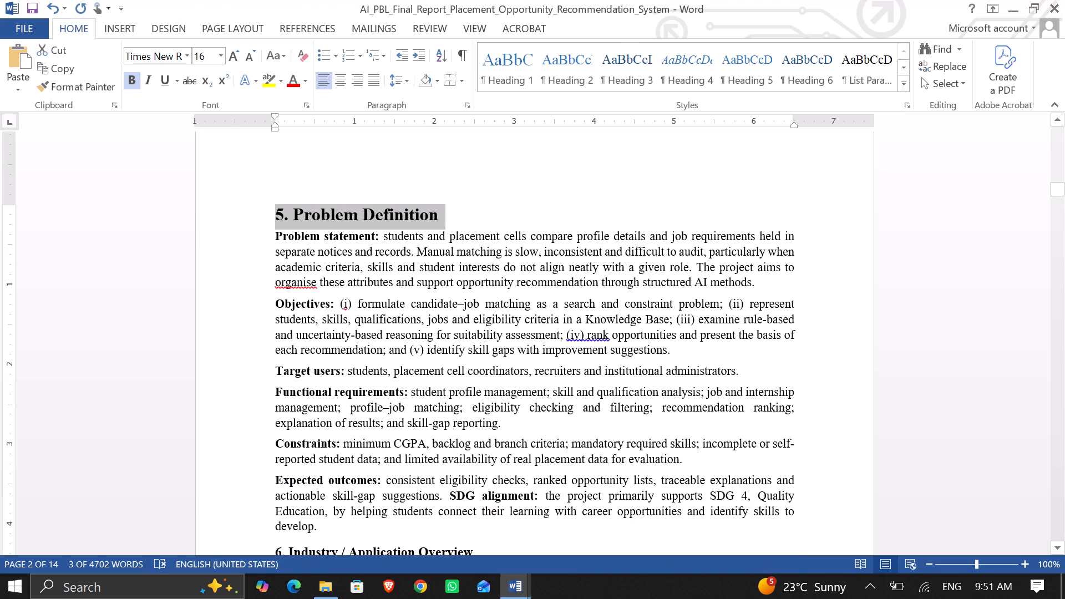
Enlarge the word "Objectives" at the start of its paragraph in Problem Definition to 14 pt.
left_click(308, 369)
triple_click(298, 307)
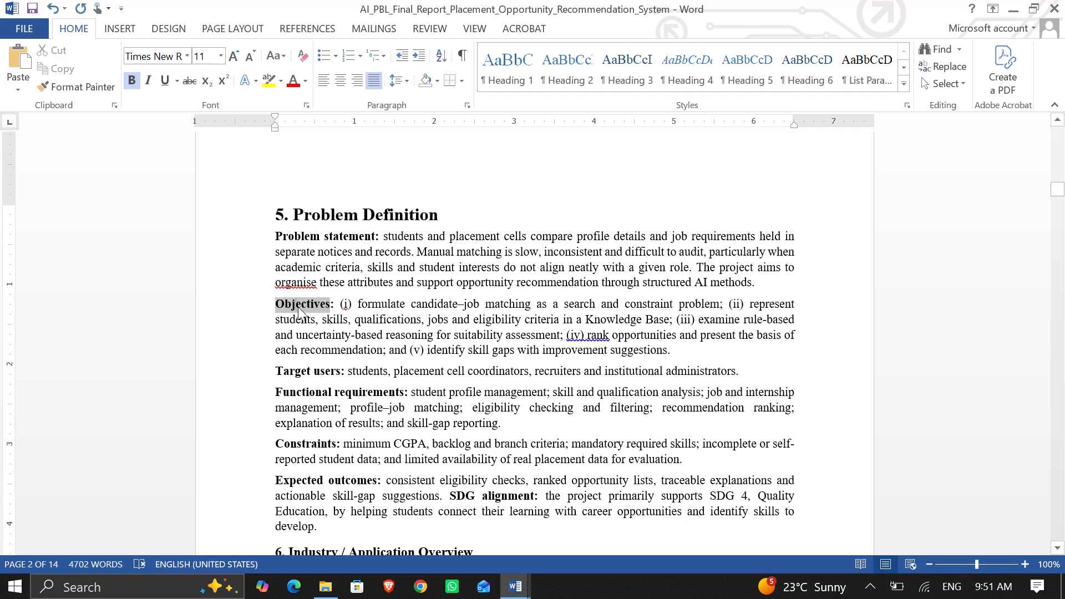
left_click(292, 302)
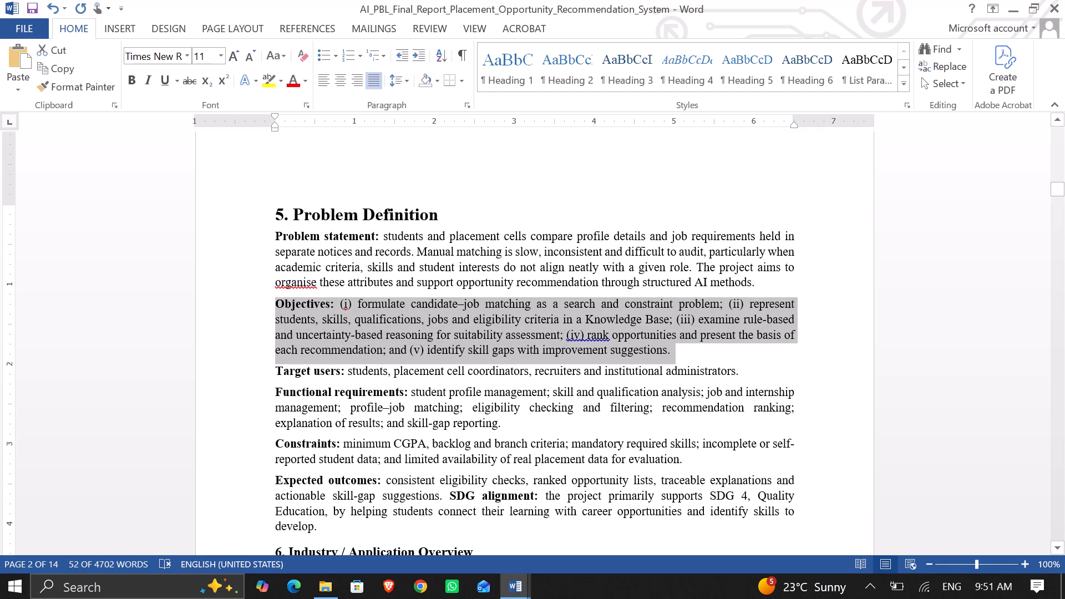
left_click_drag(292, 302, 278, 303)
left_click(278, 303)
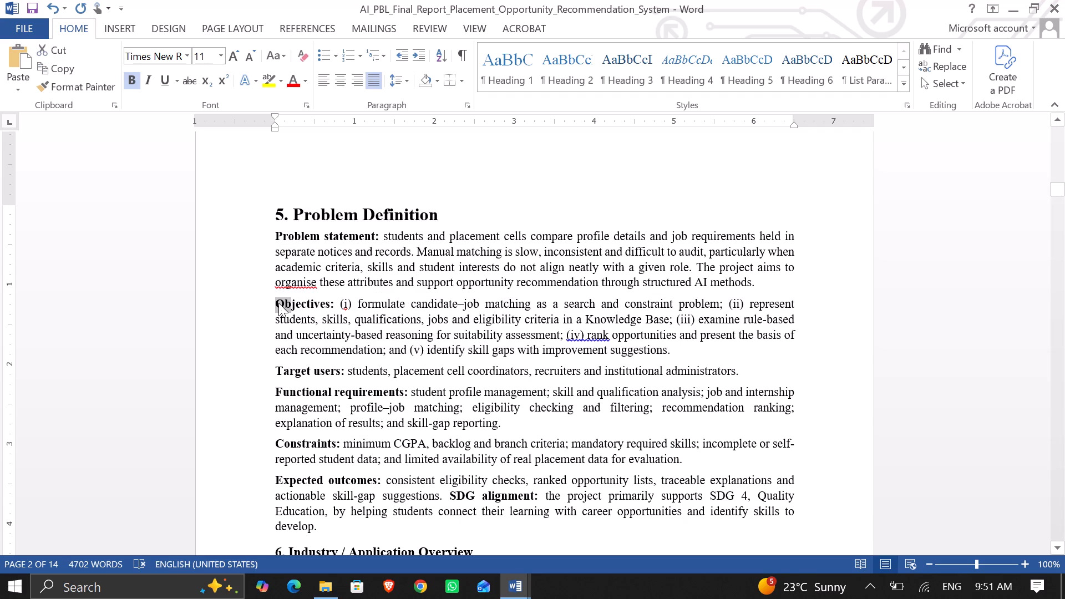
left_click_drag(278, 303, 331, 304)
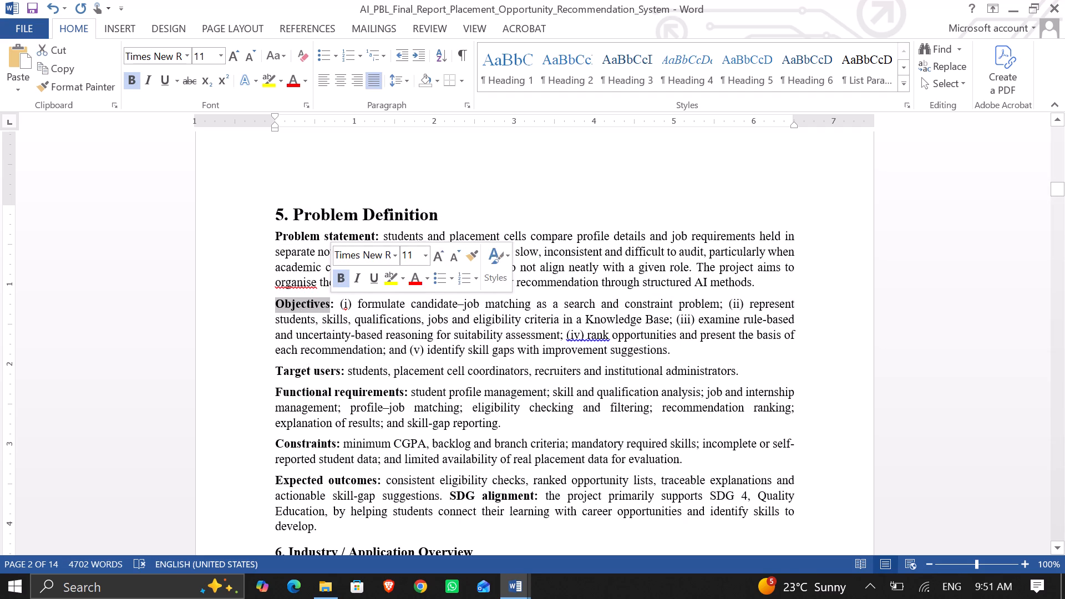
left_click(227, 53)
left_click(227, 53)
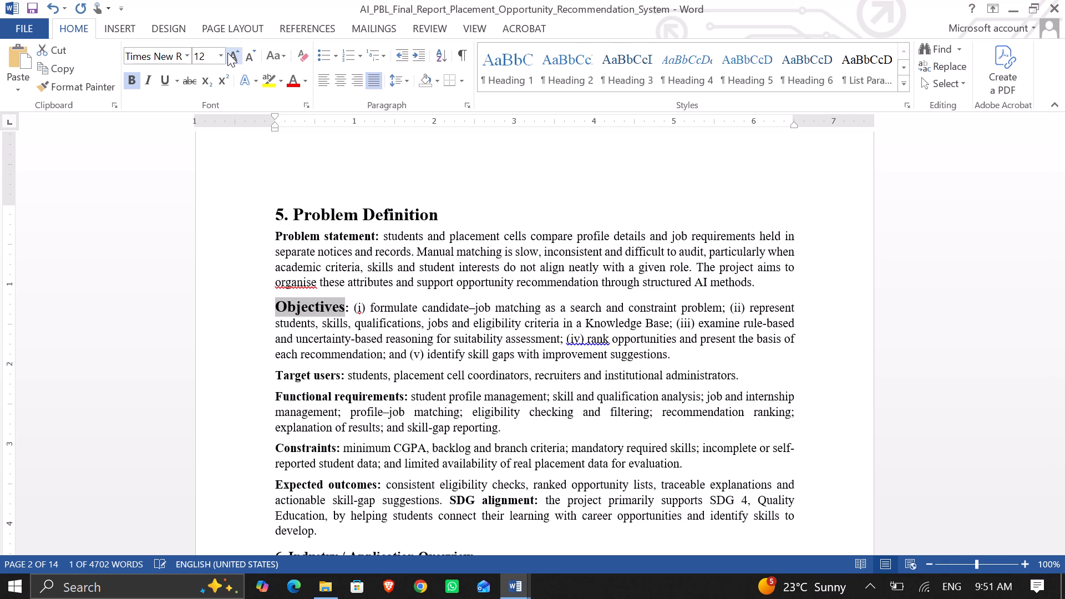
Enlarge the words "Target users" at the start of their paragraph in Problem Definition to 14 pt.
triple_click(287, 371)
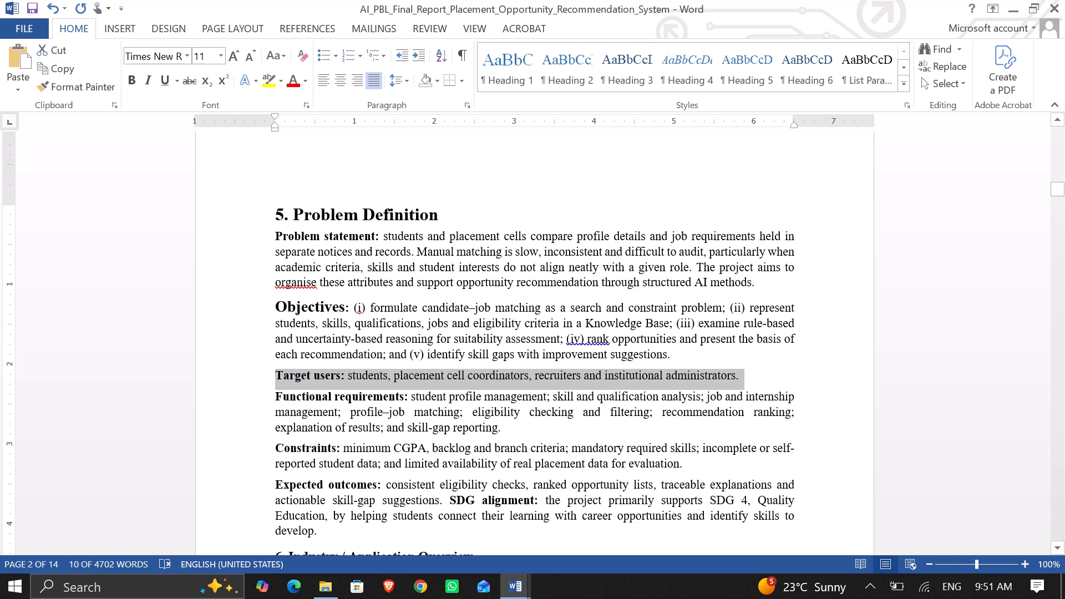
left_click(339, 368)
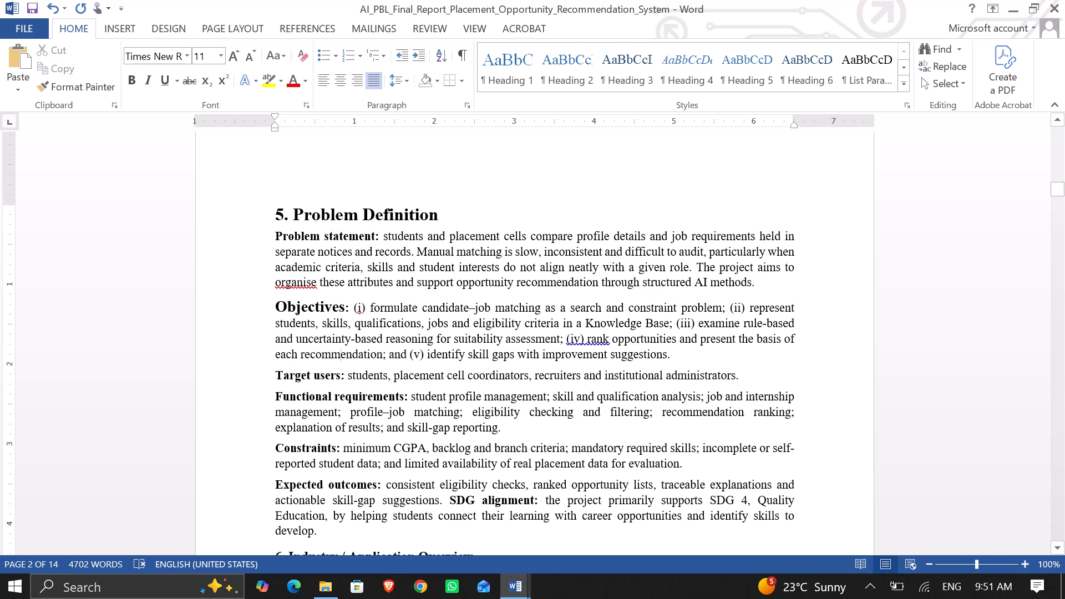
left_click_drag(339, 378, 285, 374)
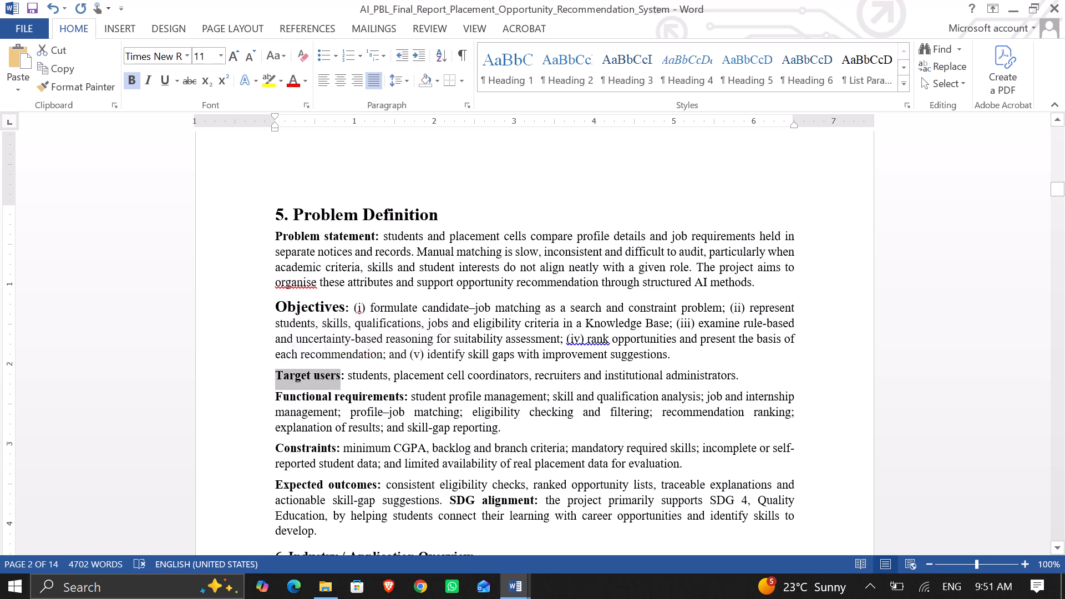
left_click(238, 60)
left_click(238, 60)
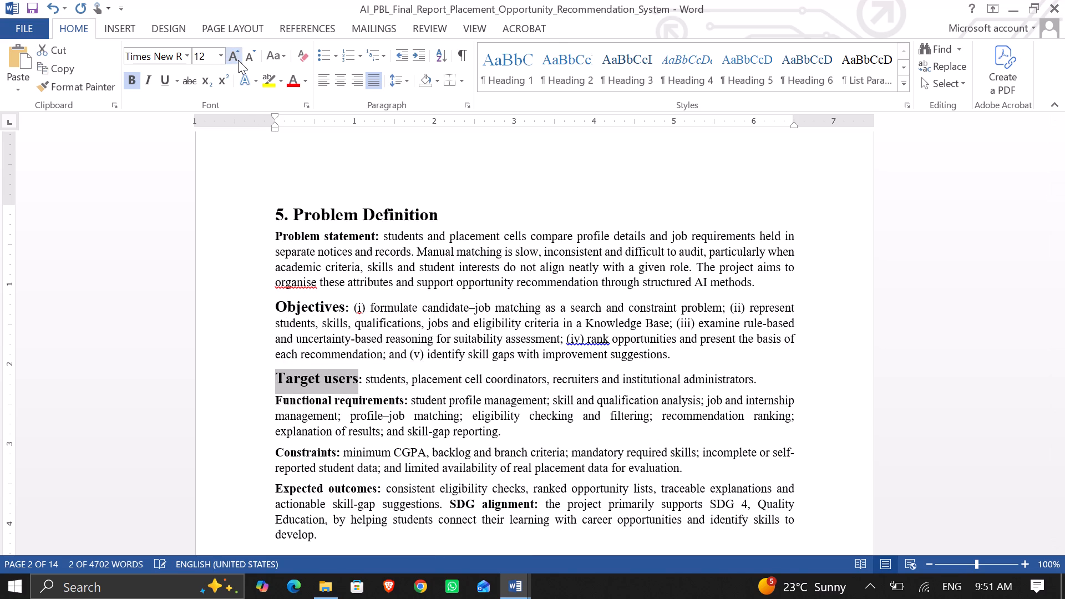
Enlarge the "Functional requirements:" label in Problem Definition to 16 pt, including its colon.
scroll(392, 424, "down", 3)
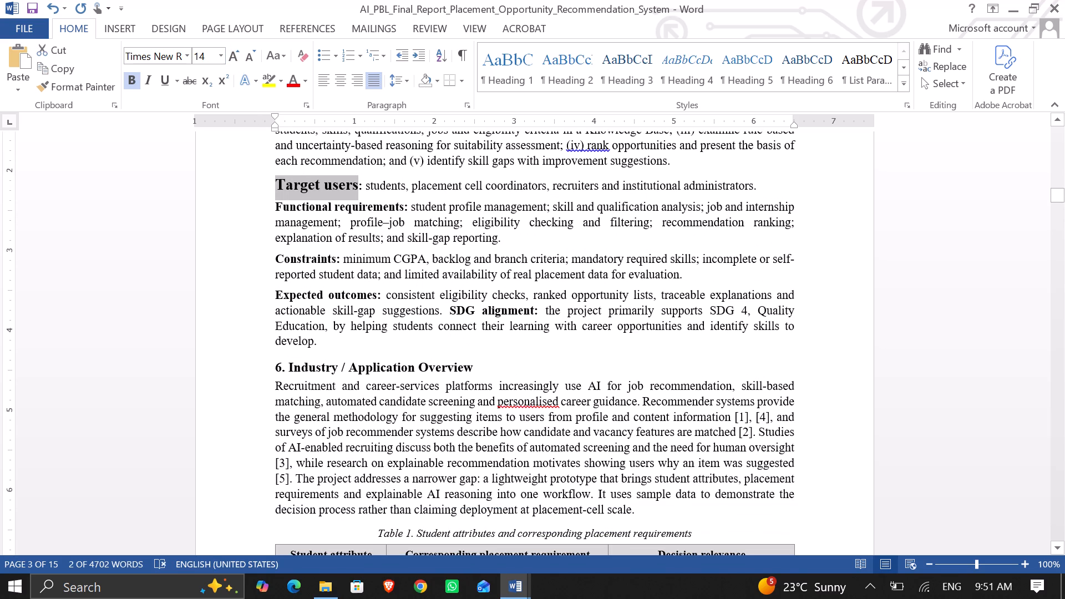
left_click_drag(275, 205, 407, 206)
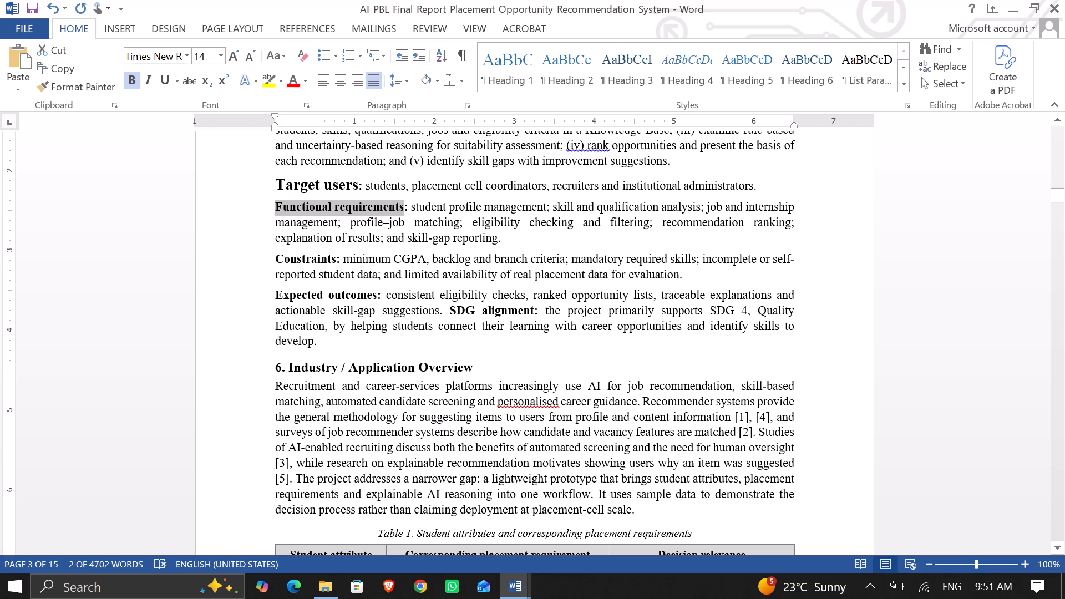
left_click_drag(407, 206, 407, 207)
double_click(234, 64)
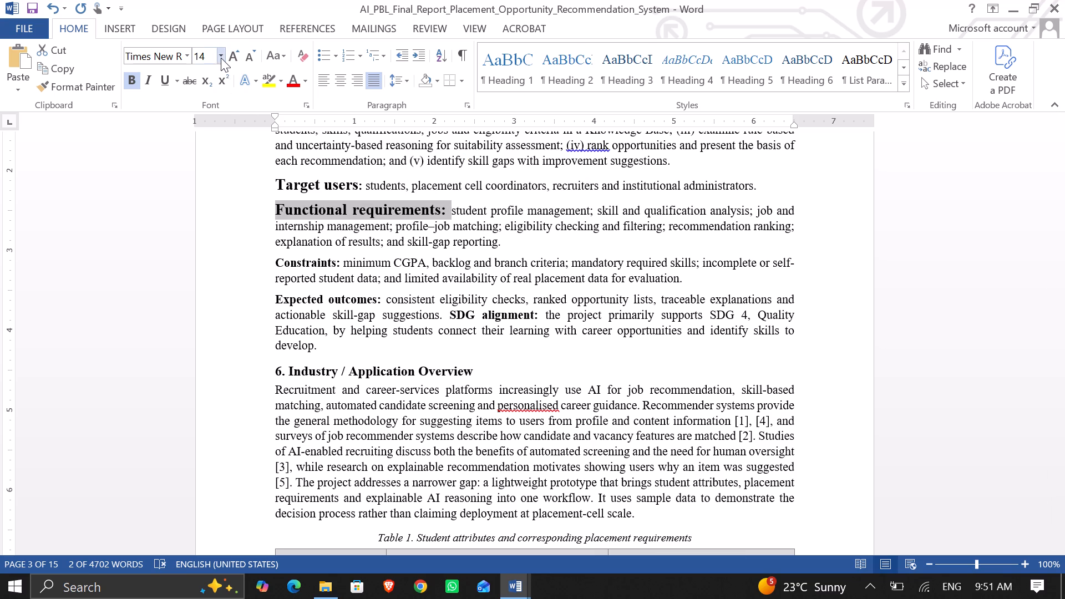
left_click(229, 61)
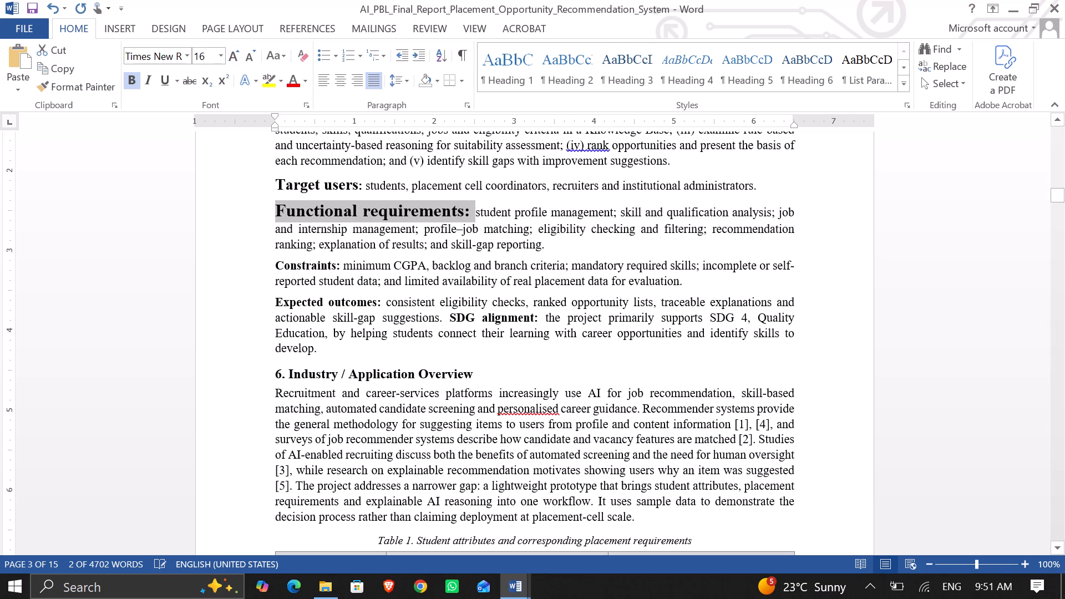
Set the whole "Target users:" label, including its colon, to 16 pt.
left_click_drag(275, 182, 362, 187)
left_click(235, 55)
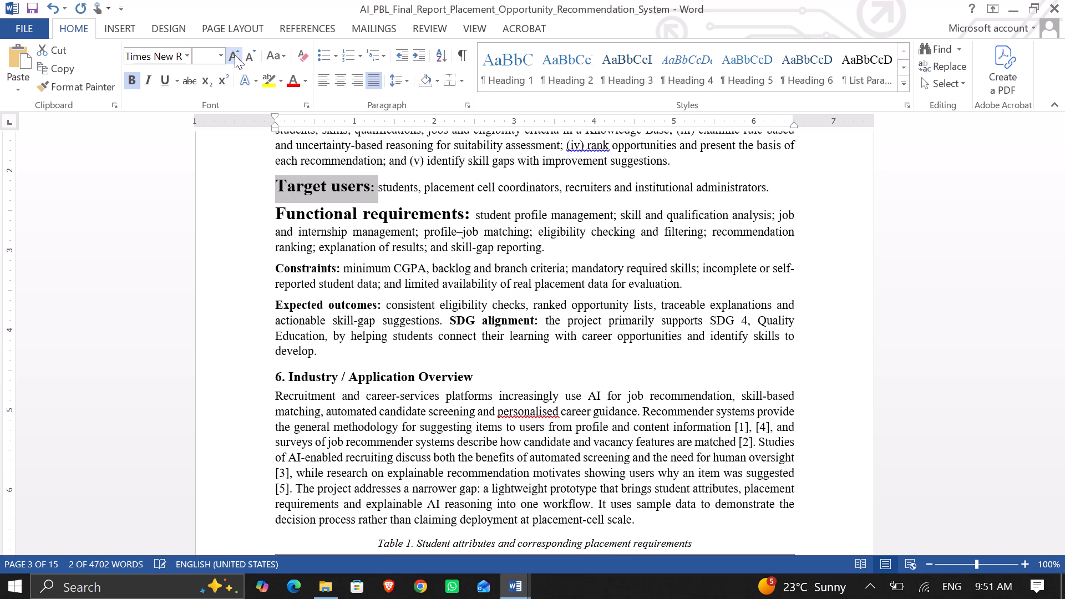
left_click(225, 55)
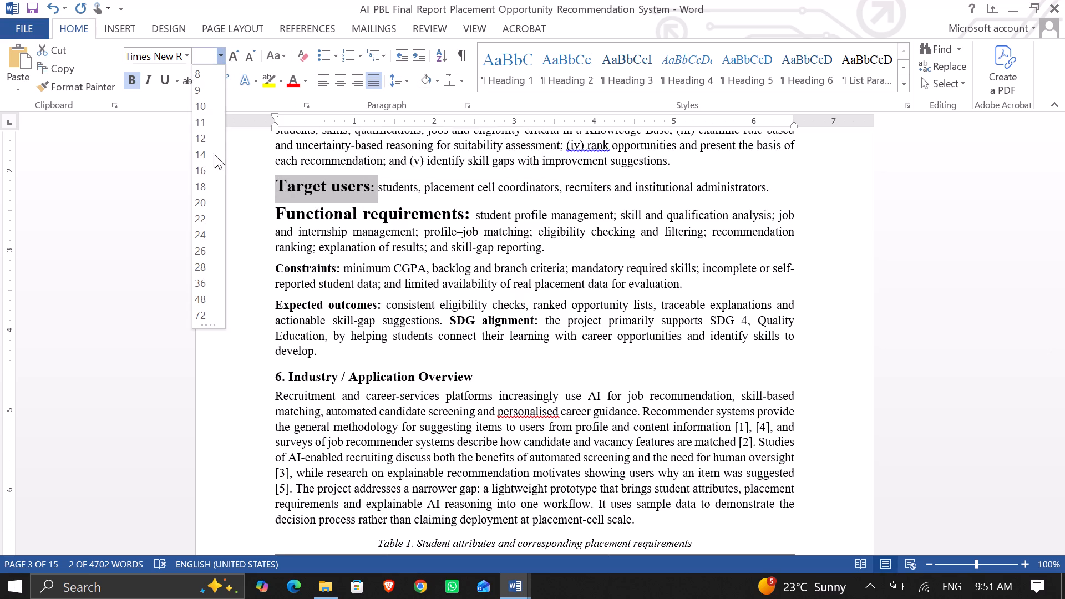
left_click(202, 174)
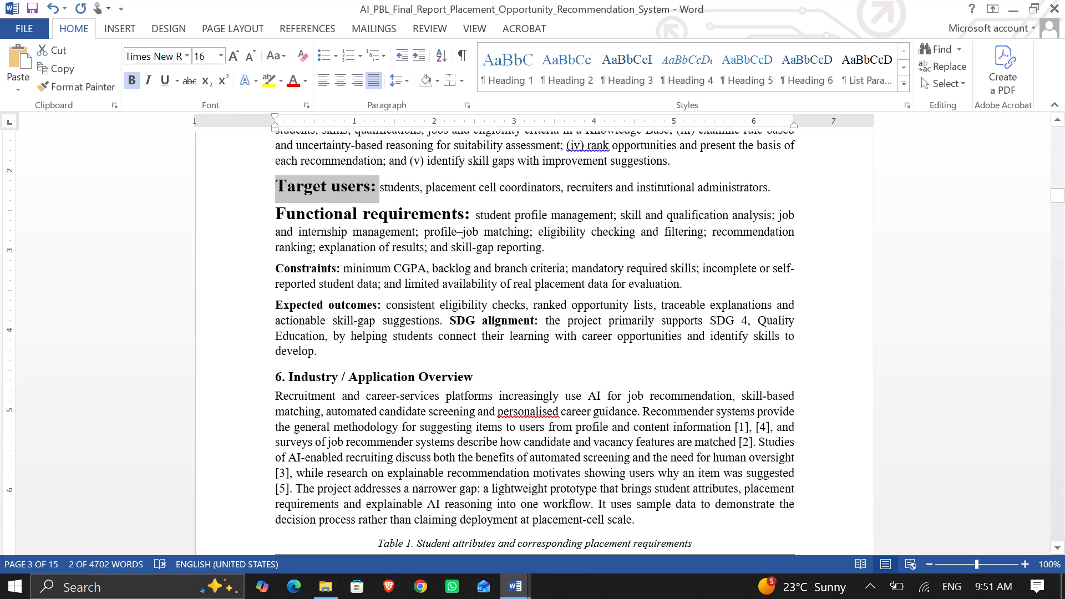
left_click(405, 248)
Set the whole "Objectives:" label in Problem Definition, including its colon, to 16 pt.
scroll(405, 248, "up", 2)
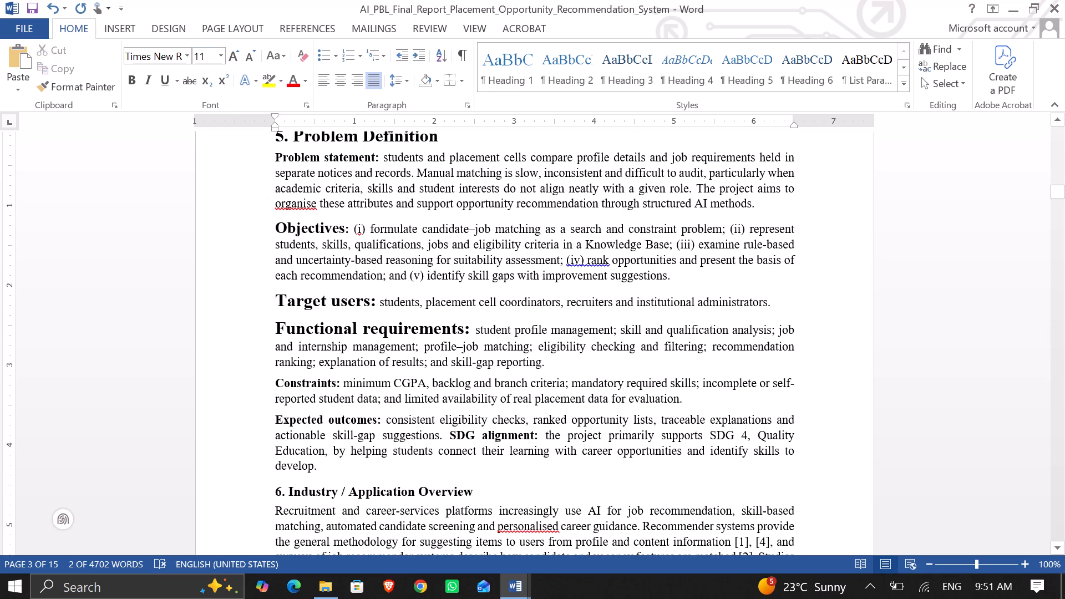
left_click_drag(273, 221, 344, 225)
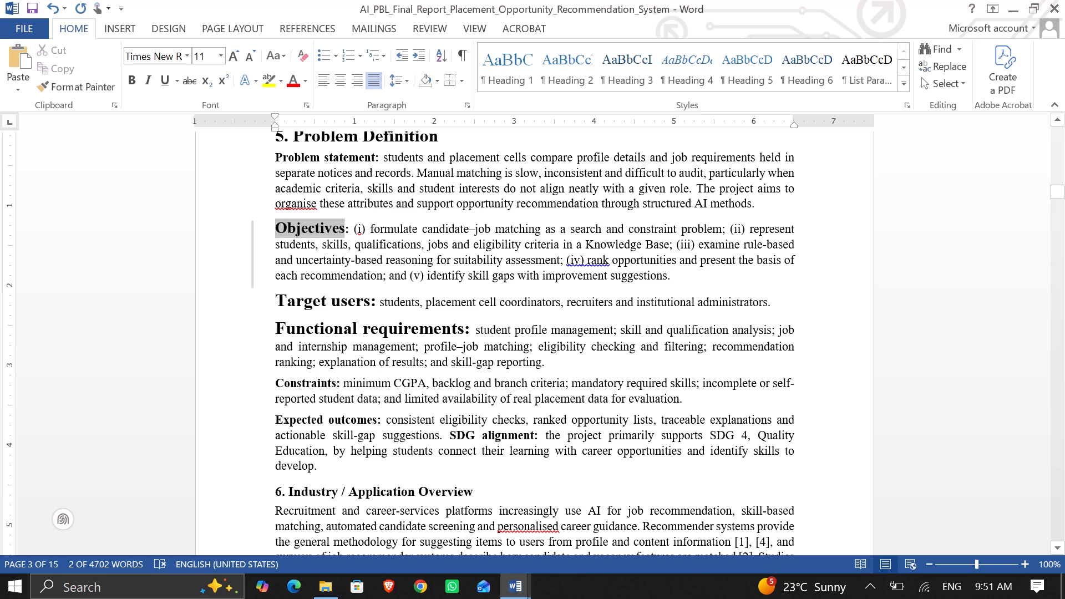
left_click_drag(344, 225, 348, 226)
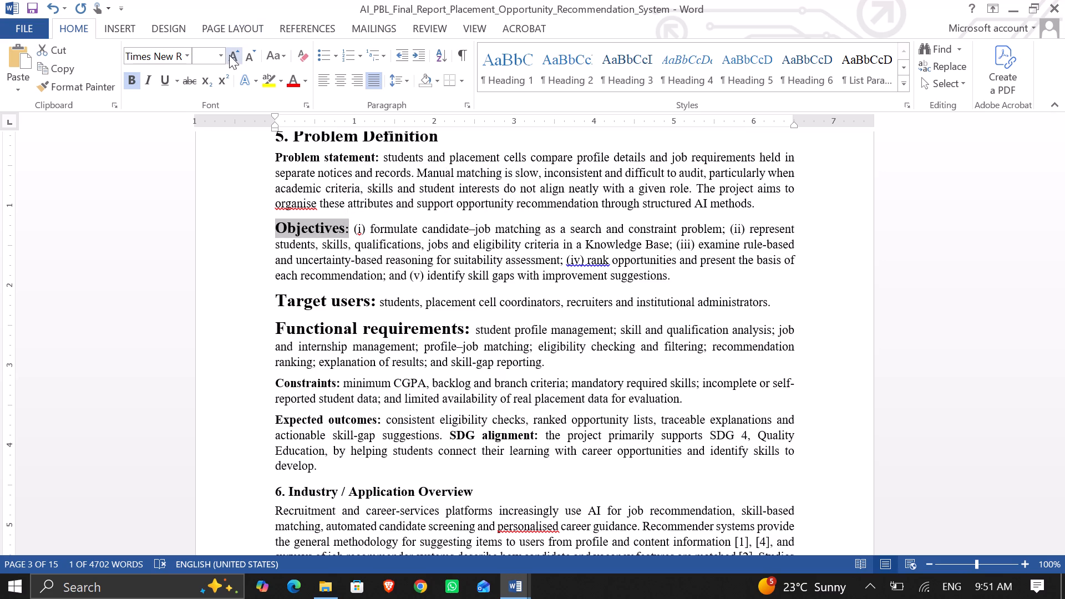
left_click(225, 52)
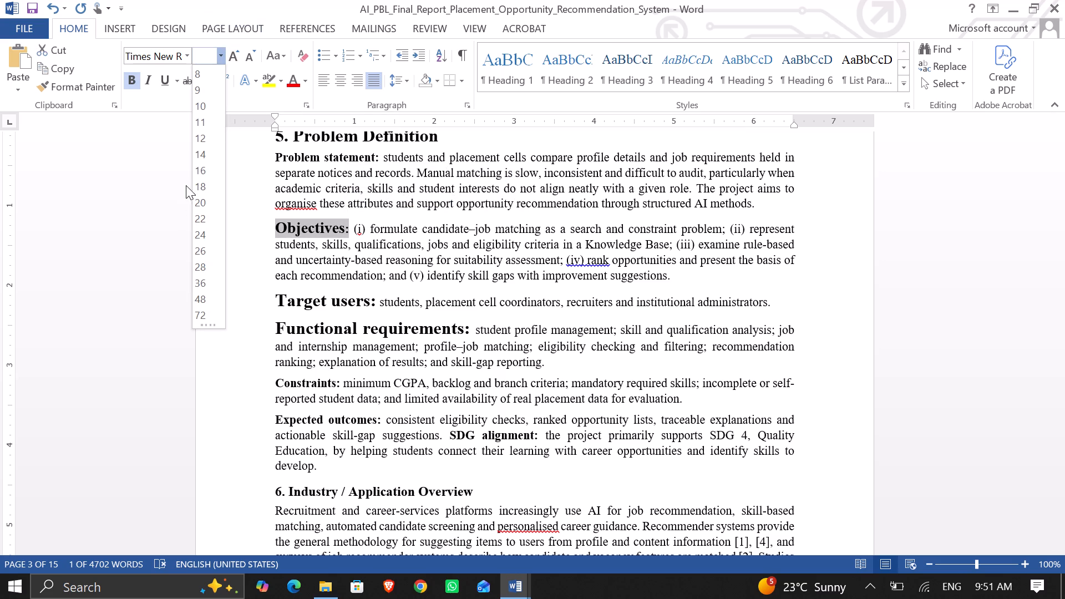
left_click(195, 169)
Enlarge the "Constraints:" label in Problem Definition to 16 pt.
scroll(399, 364, "down", 3)
left_click_drag(277, 233, 289, 233)
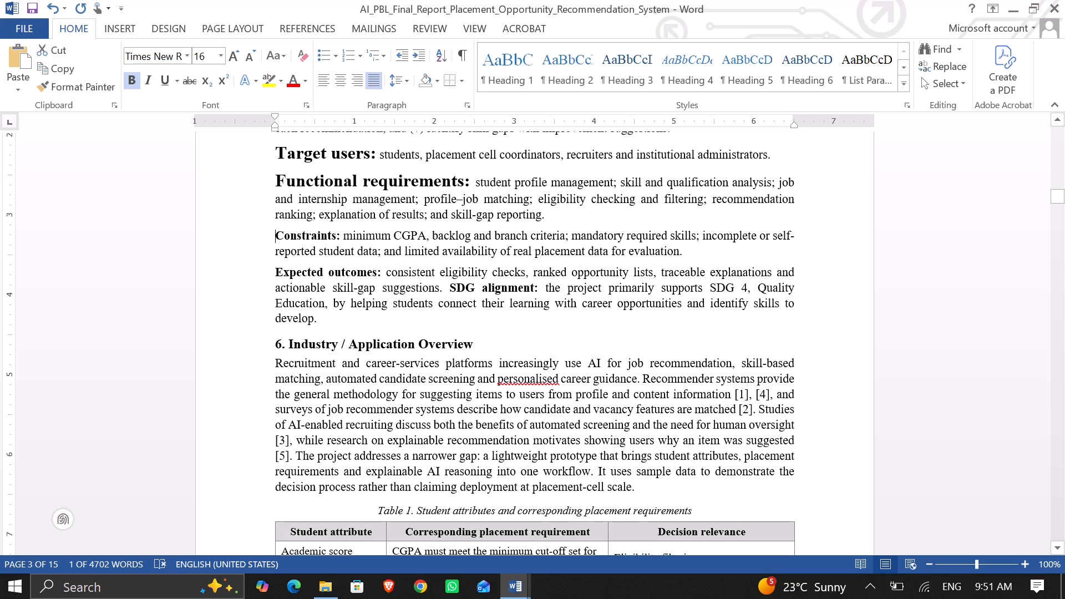
left_click_drag(289, 233, 338, 241)
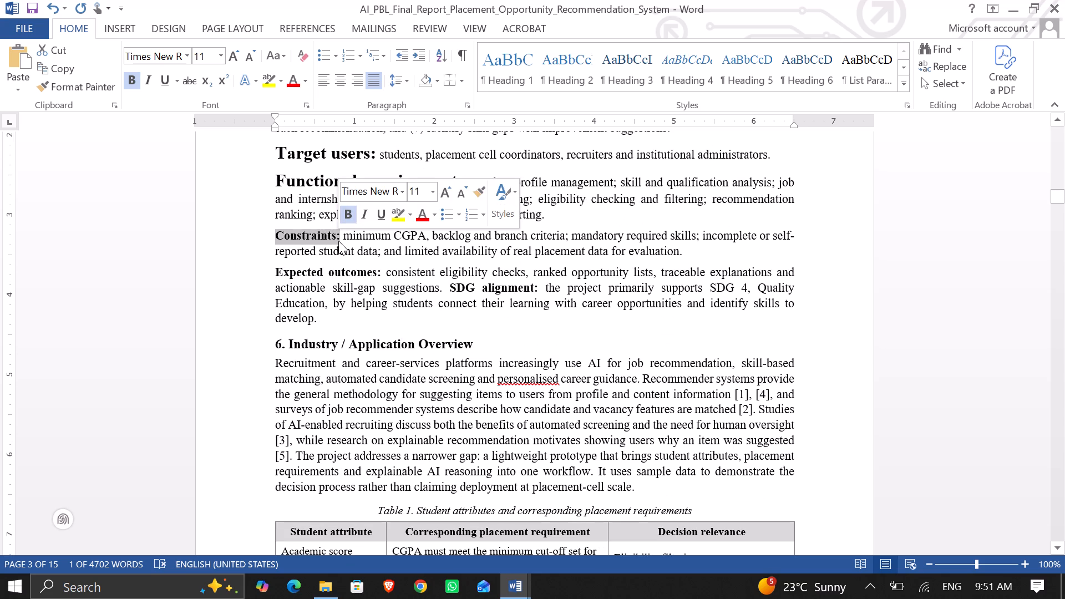
double_click(234, 57)
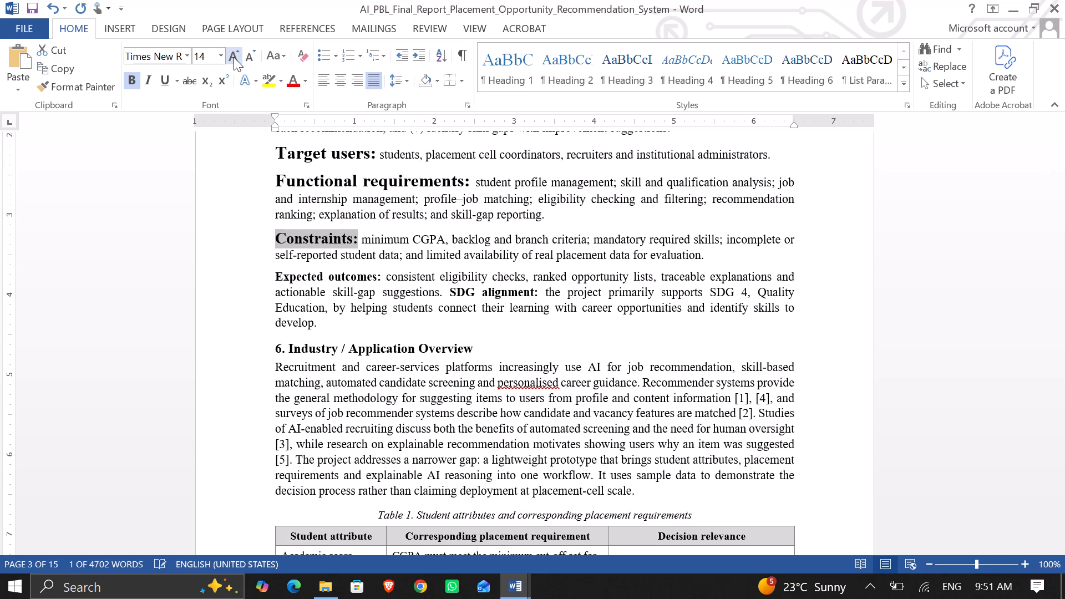
left_click(234, 57)
Enlarge the "Expected outcomes:" label in Problem Definition to 14 pt.
triple_click(278, 283)
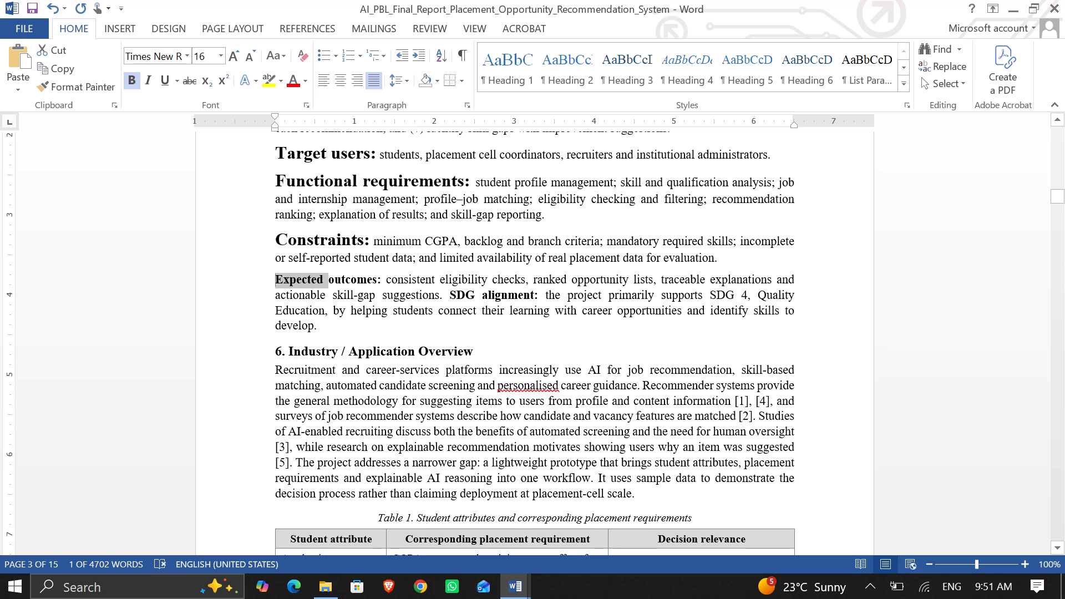
left_click(278, 283)
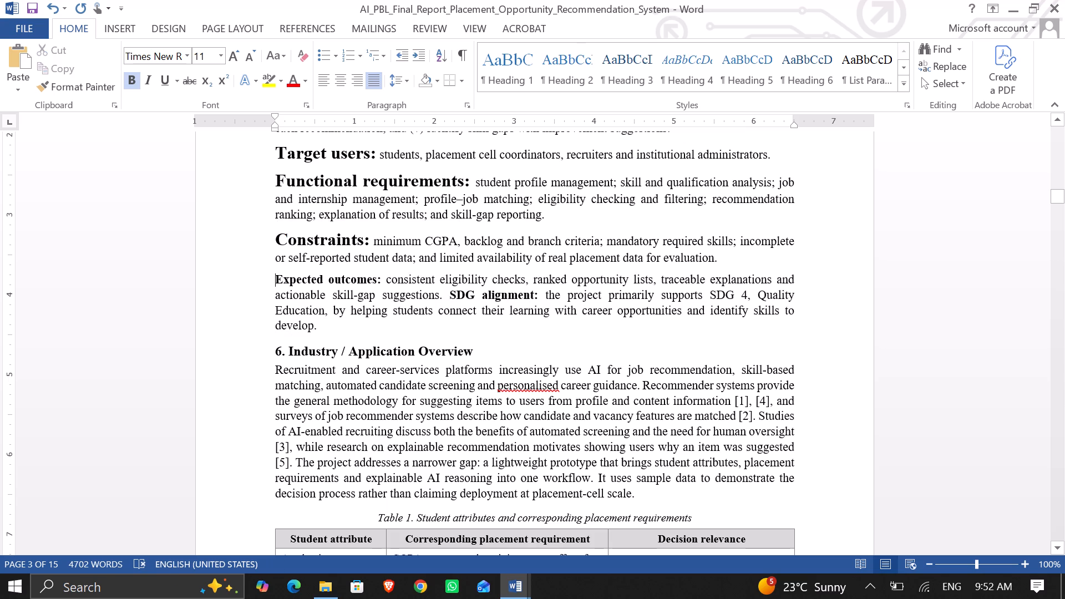
left_click_drag(272, 279, 381, 280)
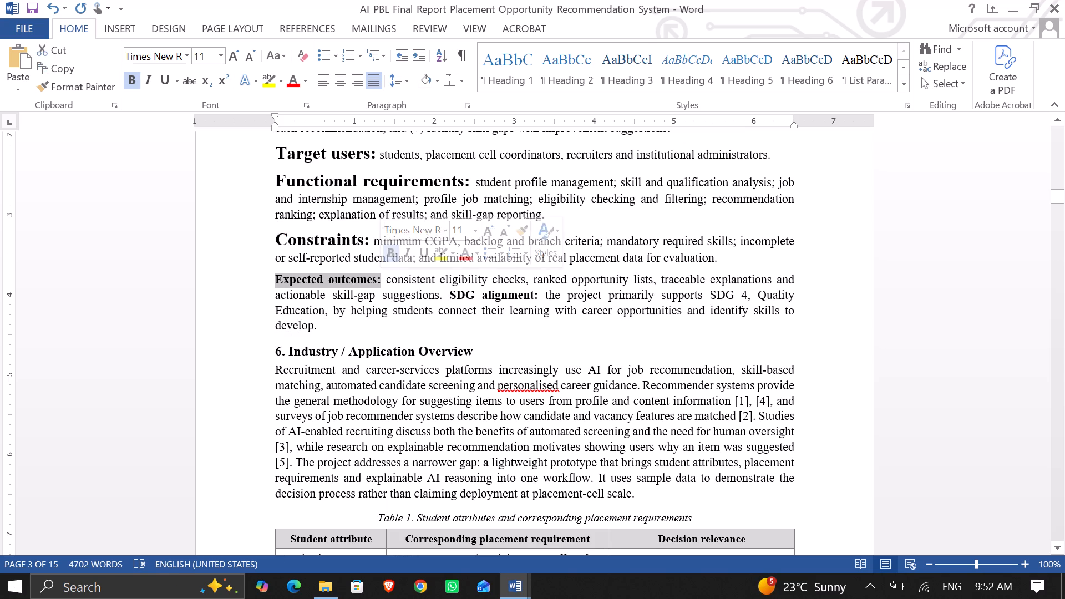
left_click(234, 61)
left_click(234, 61)
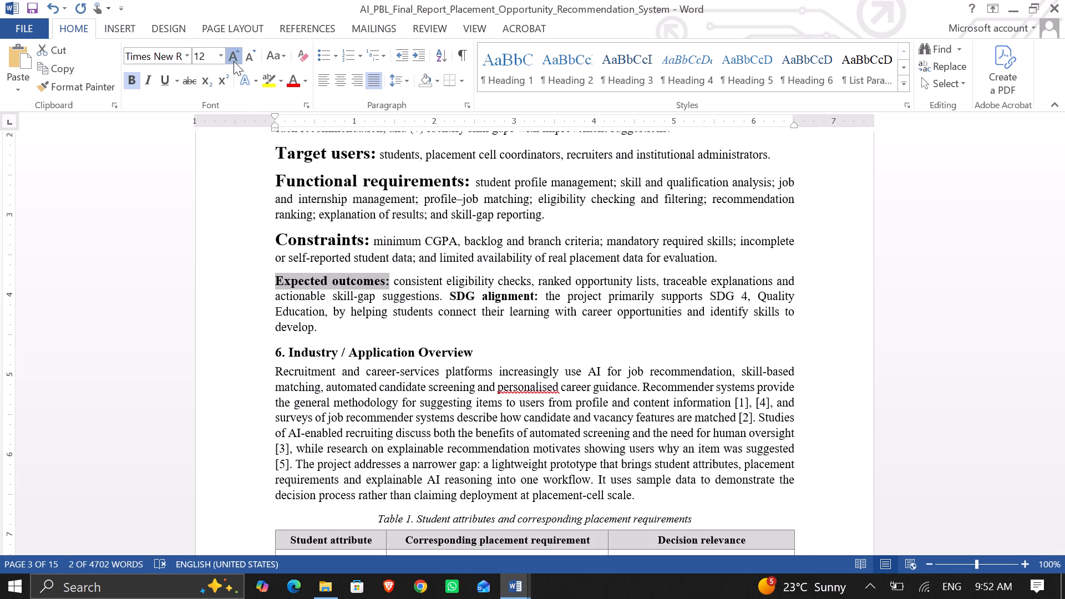
scroll(358, 461, "down", 3)
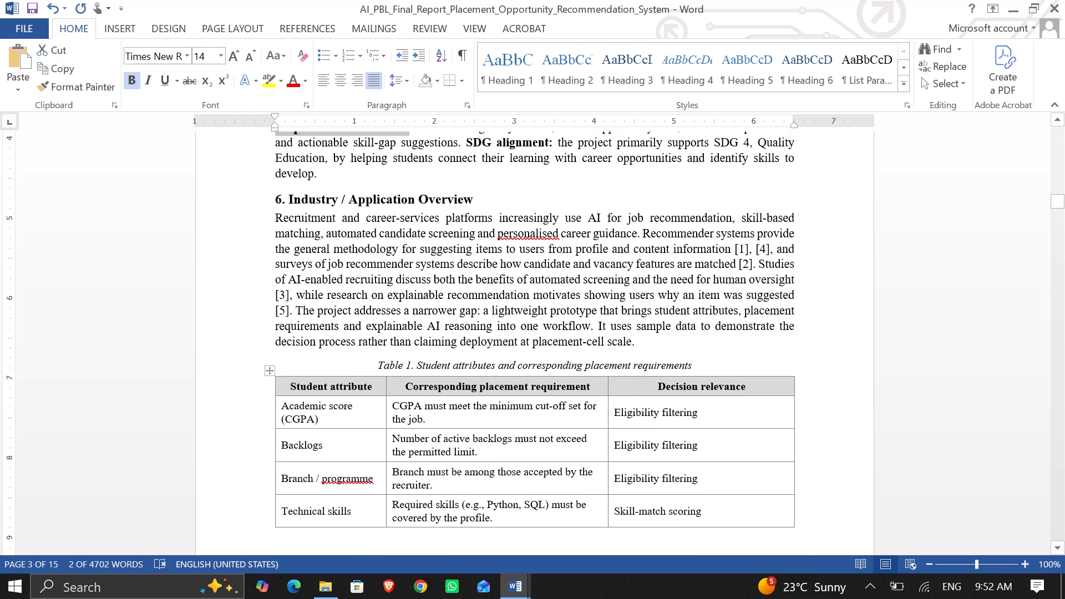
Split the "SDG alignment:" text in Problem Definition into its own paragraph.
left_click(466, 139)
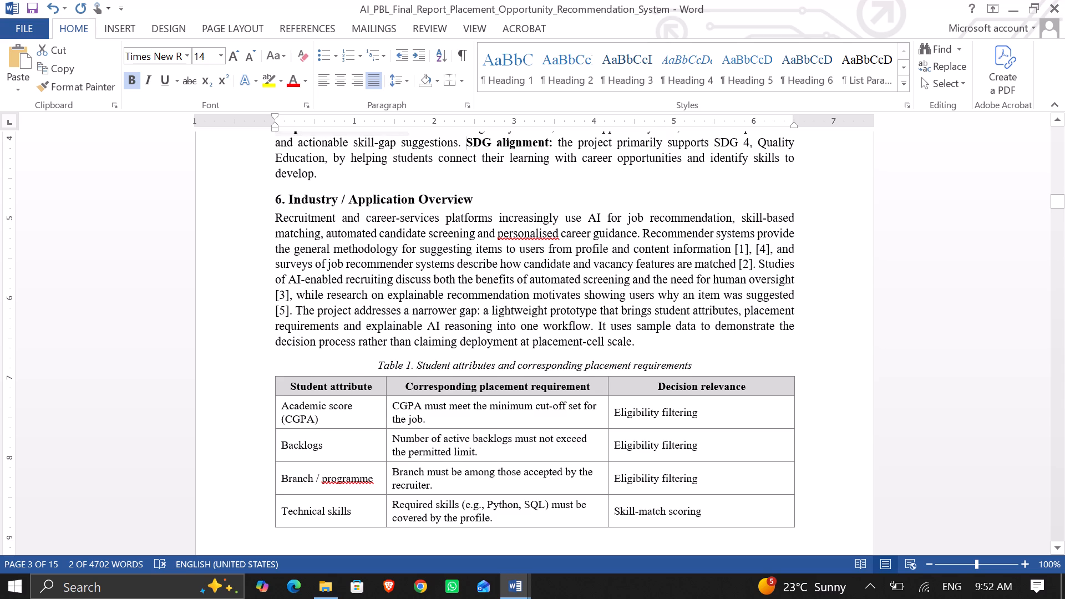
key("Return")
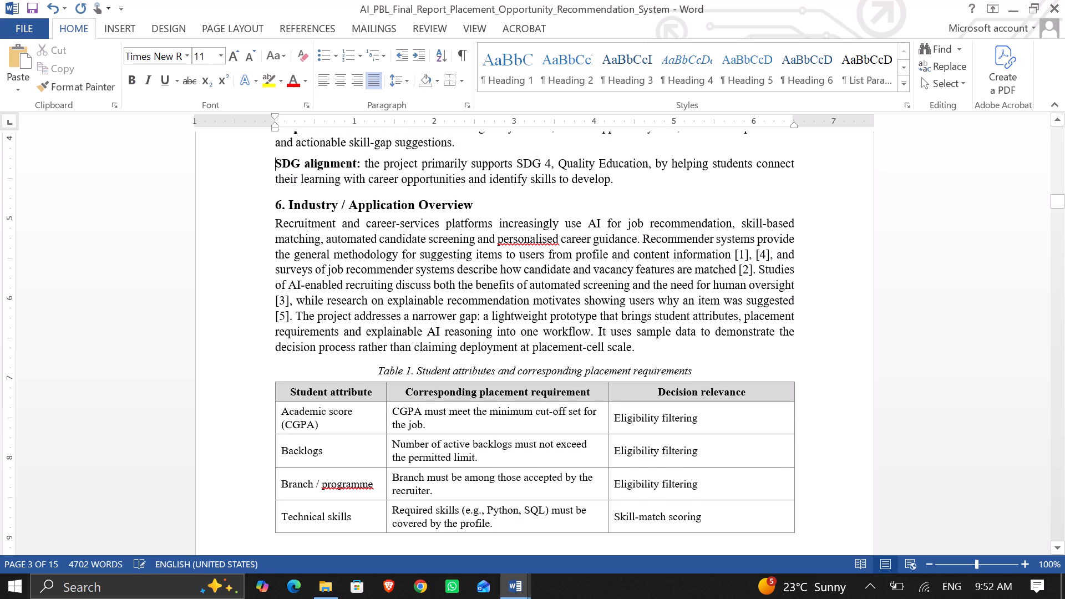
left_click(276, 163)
Undo the SDG alignment split and all Problem Definition label and heading enlargements, keeping the blank line above the student profile table removed.
scroll(276, 163, "up", 5)
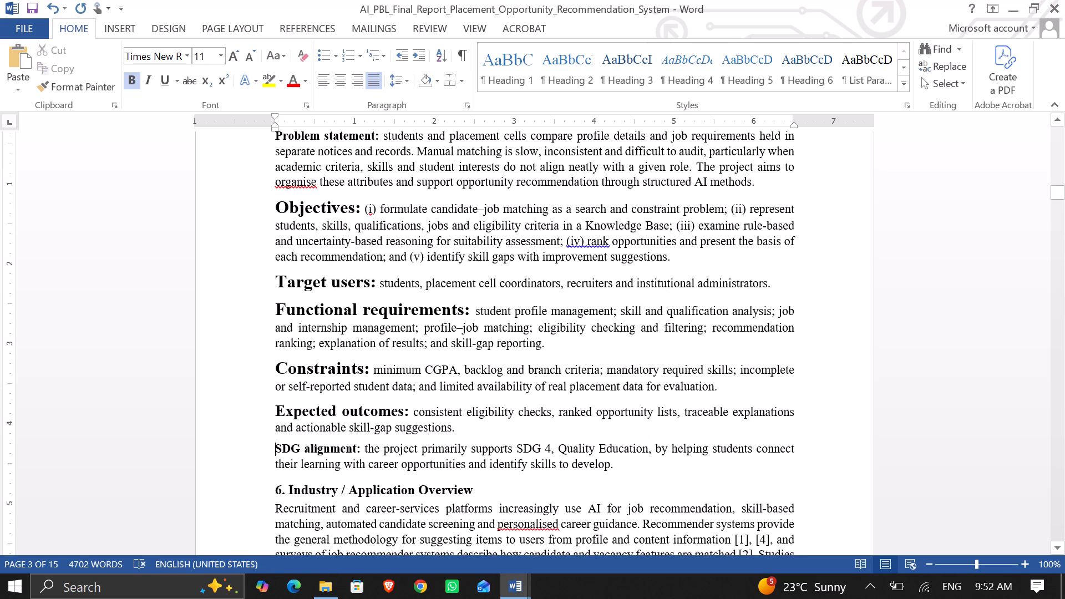
key("ctrl+z")
key("ctrl+z")
key("ctrl+z")
key("ctrl+z")
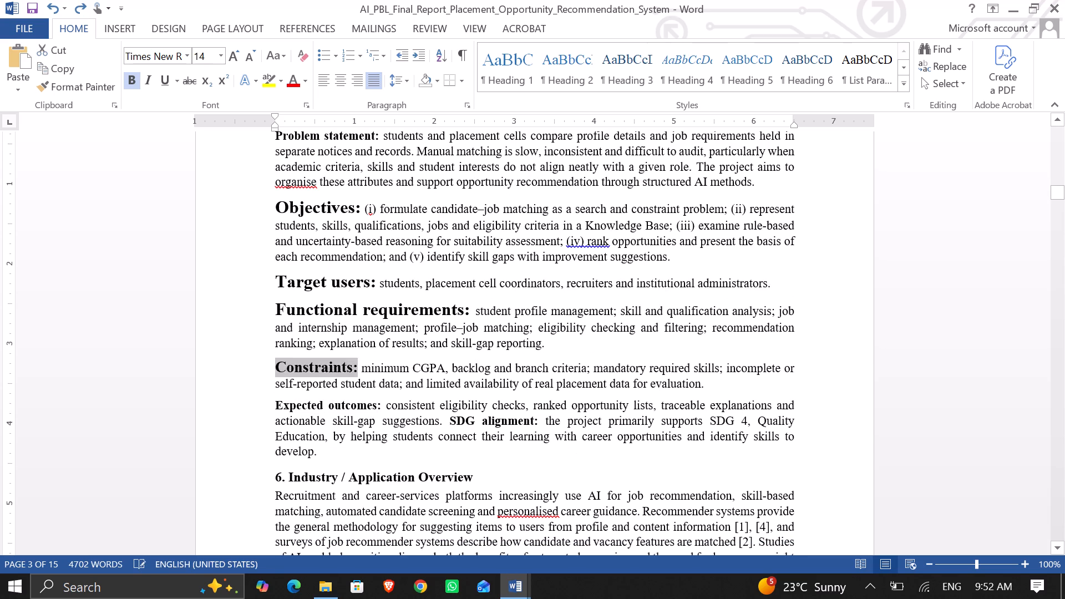
key("ctrl+z")
key("ctrl+z")
key("ctrl+z")
key("ctrl+z")
key("ctrl+z")
key("ctrl+z")
key("ctrl+z")
key("ctrl+z")
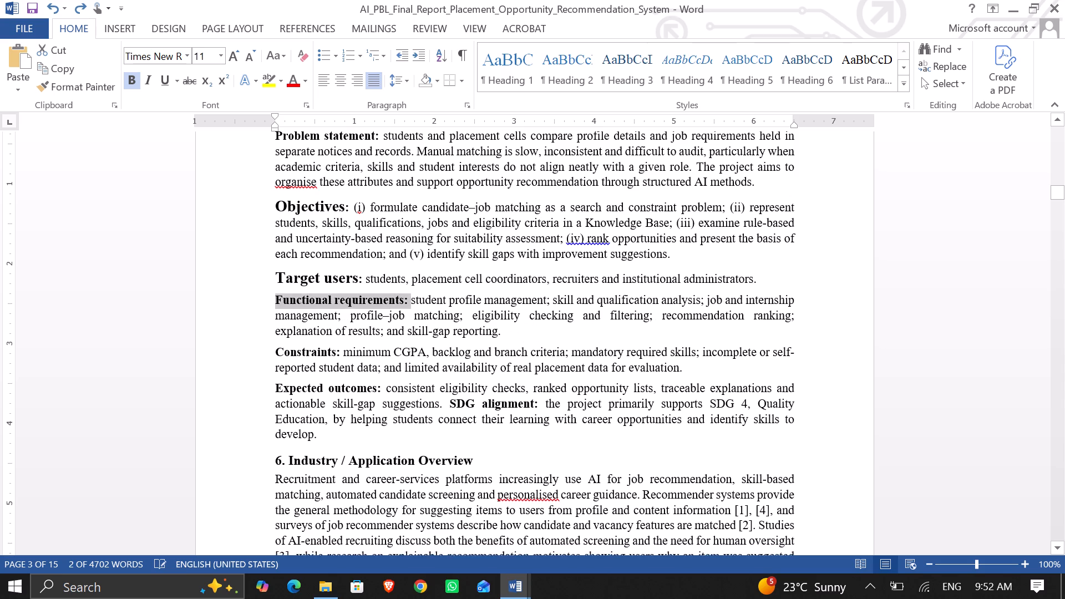
key("ctrl+z")
key("ctrl+z")
key("ctrl+z")
key("ctrl+z")
key("ctrl+z")
key("ctrl+z")
key("ctrl+z")
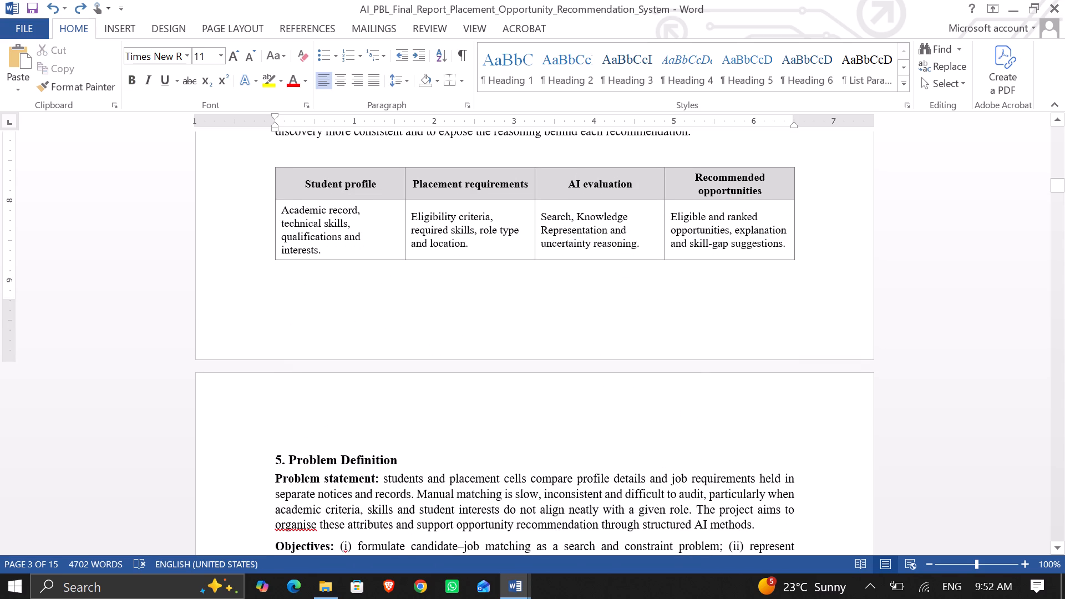
key("ctrl+y")
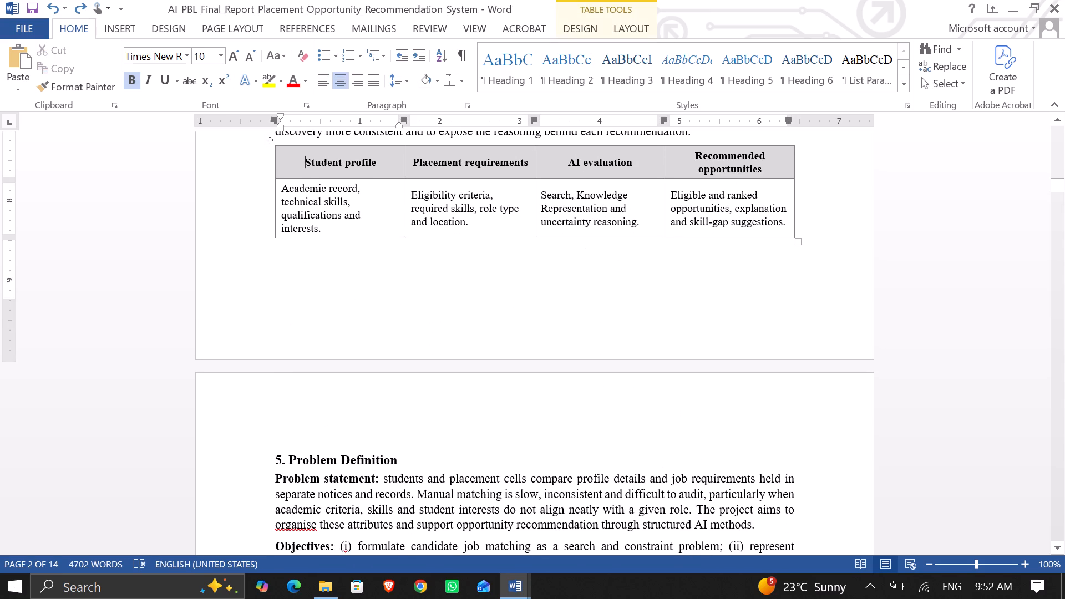
Enlarge the "5. Problem Definition" heading to 16 pt.
scroll(300, 420, "up", 4)
scroll(300, 420, "down", 2)
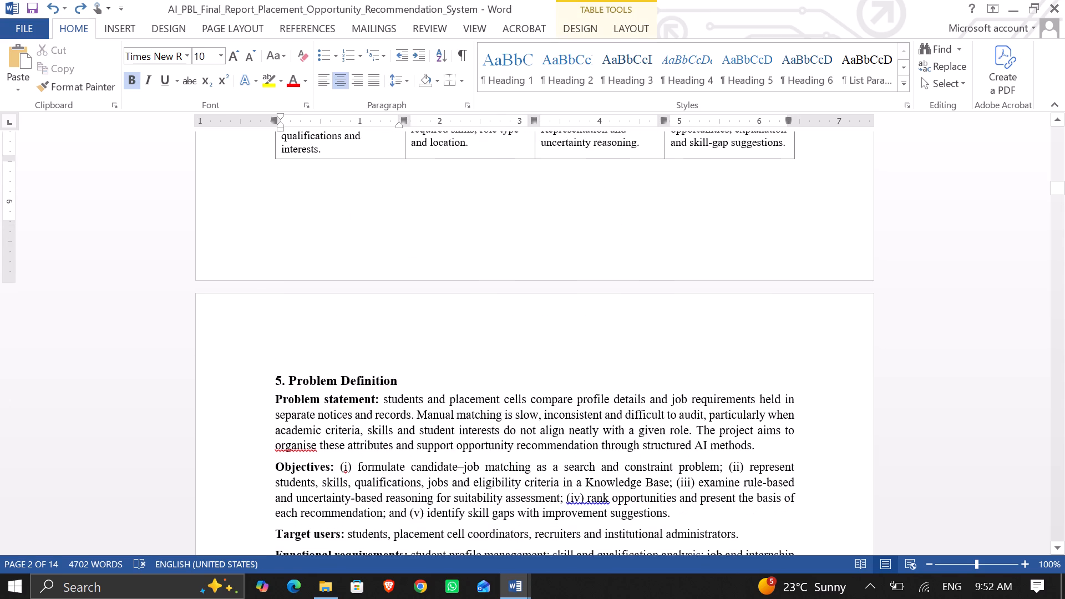
scroll(300, 420, "down", 1)
triple_click(311, 372)
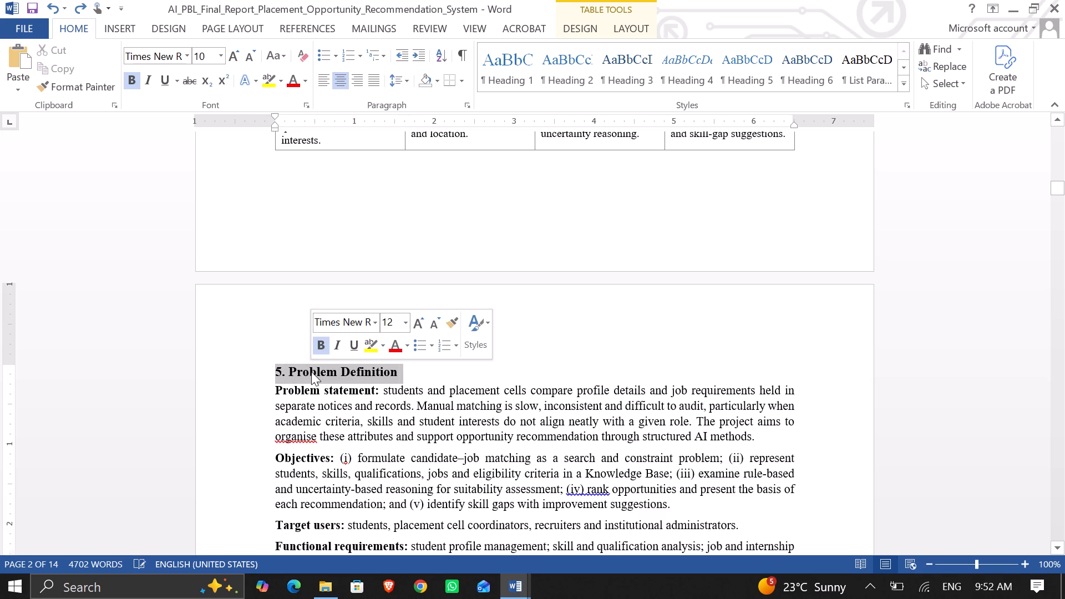
double_click(229, 58)
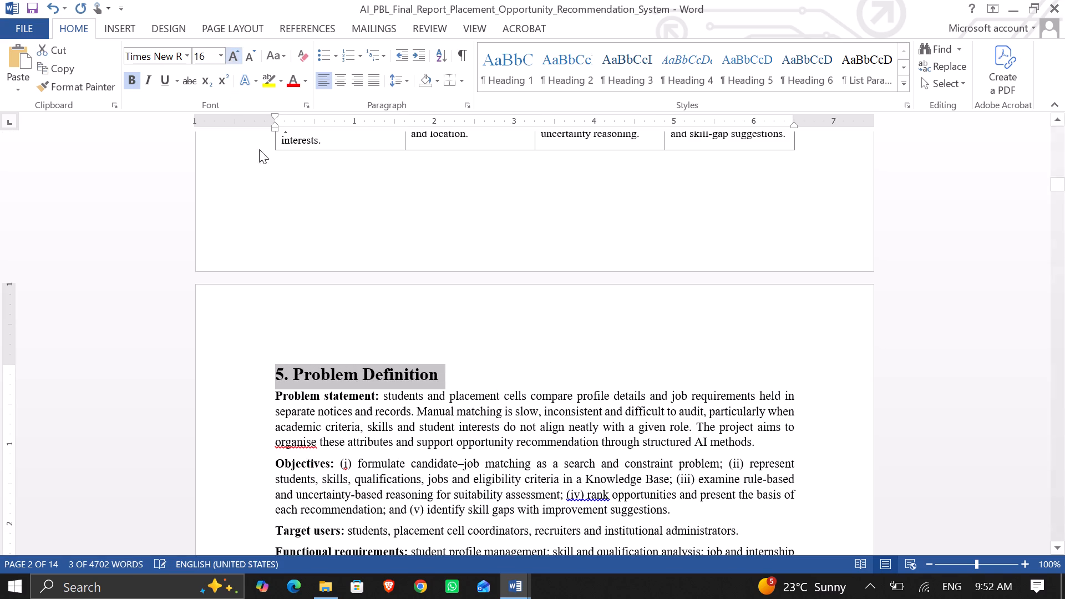
Enlarge the "6. Industry / Application Overview" heading to 16 pt.
scroll(344, 392, "down", 8)
scroll(344, 392, "up", 1)
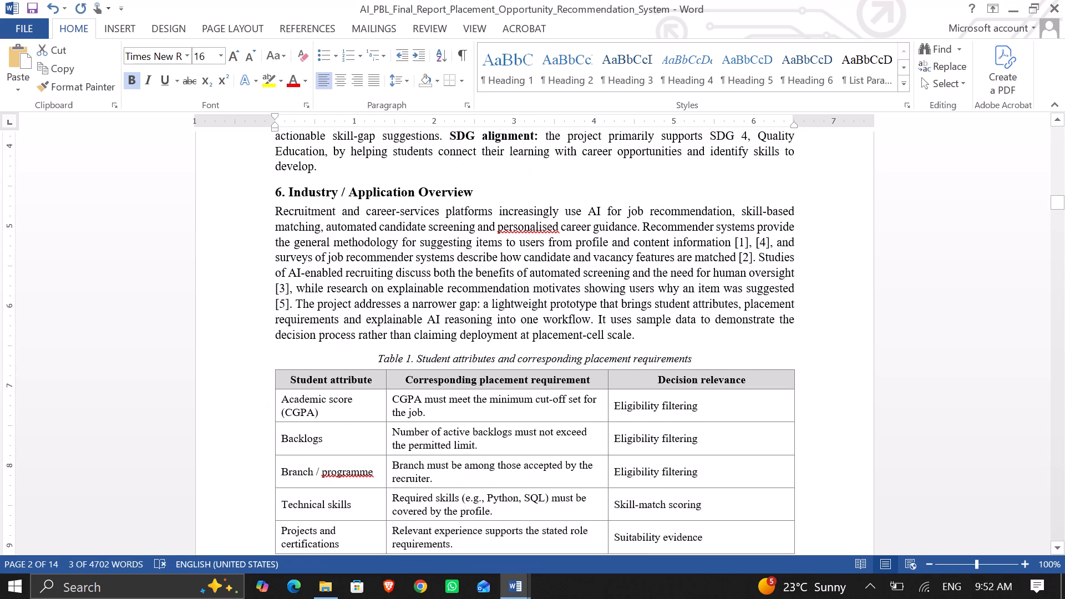
scroll(344, 392, "up", 1)
triple_click(300, 213)
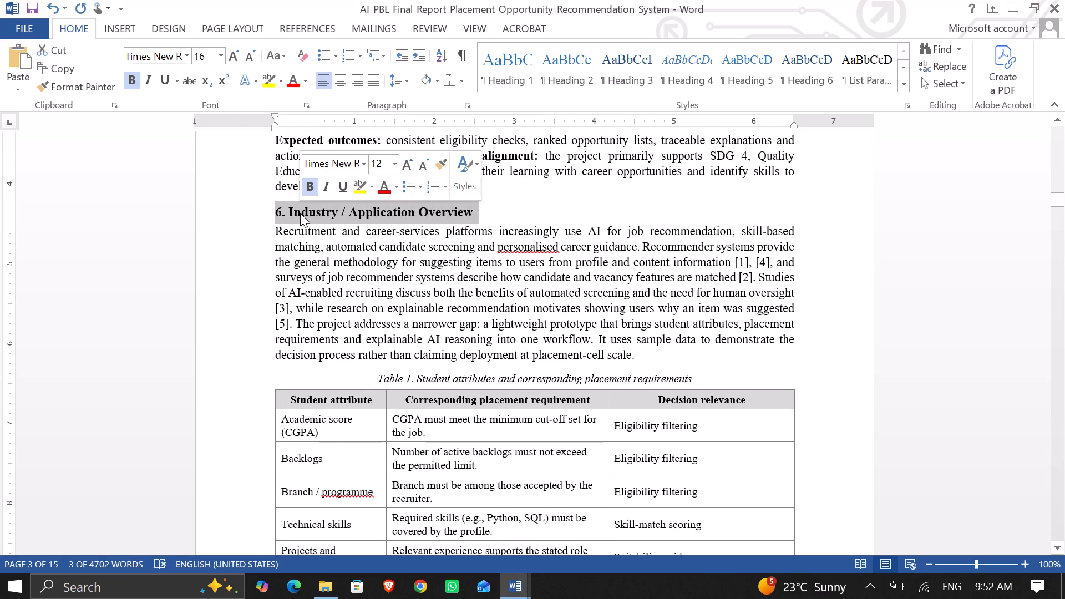
double_click(238, 57)
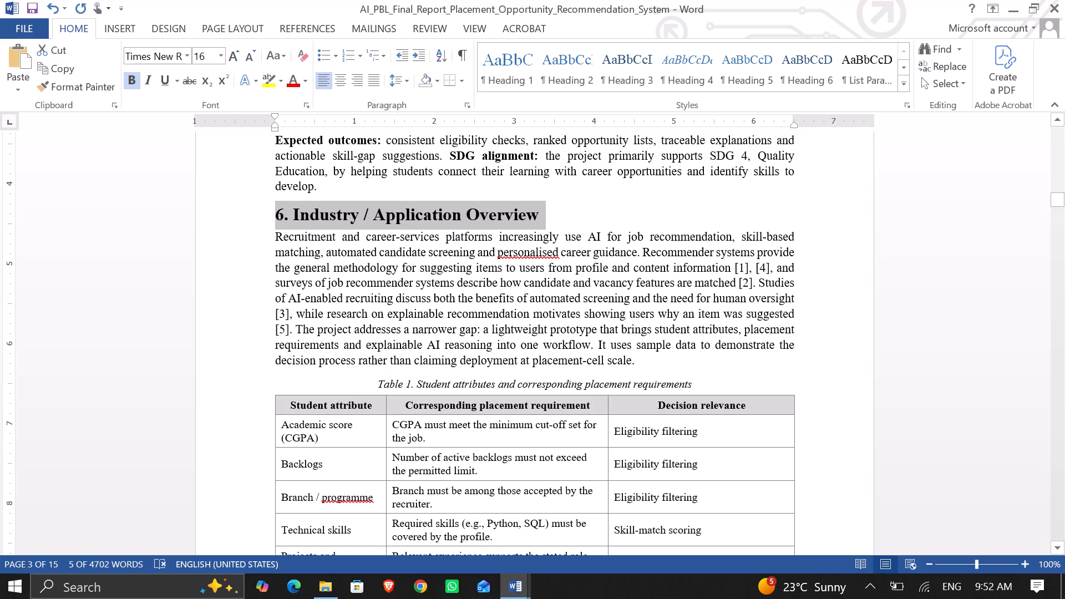
Reduce the bottom page margin so the "Interests and preferences" row of Table 1 fits on the same page as the other rows.
scroll(384, 382, "down", 10)
scroll(384, 382, "up", 3)
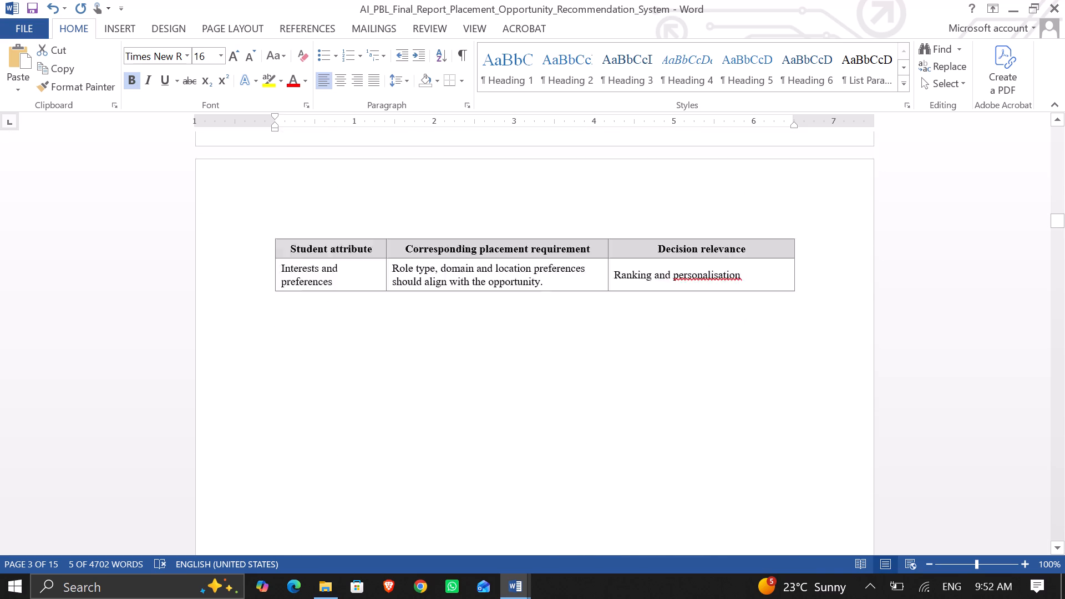
scroll(384, 382, "right", 1)
scroll(556, 246, "up", 2)
left_click(728, 224)
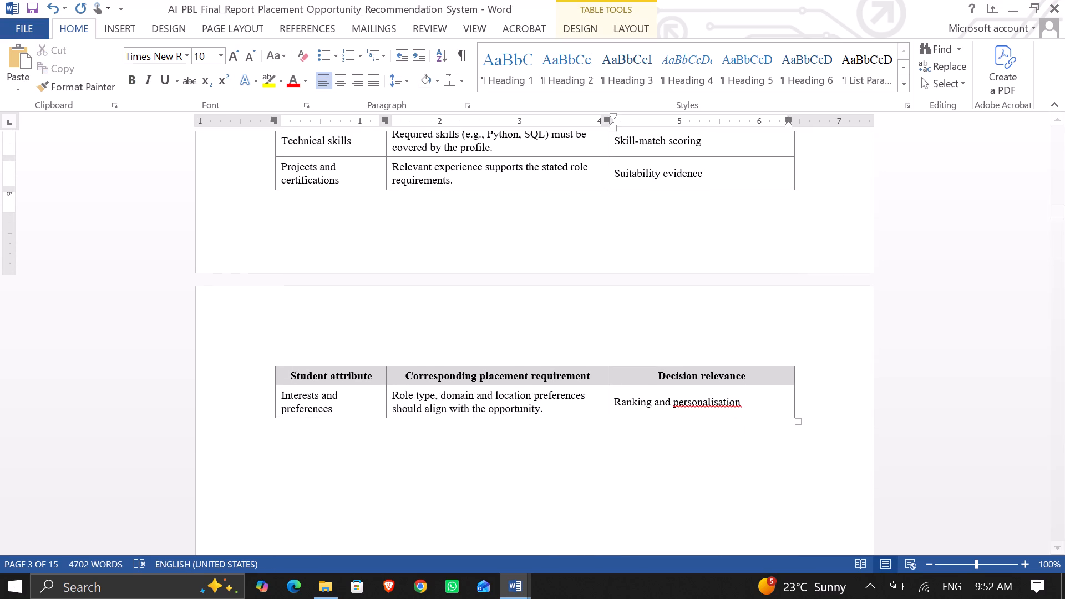
left_click_drag(14, 214, 14, 240)
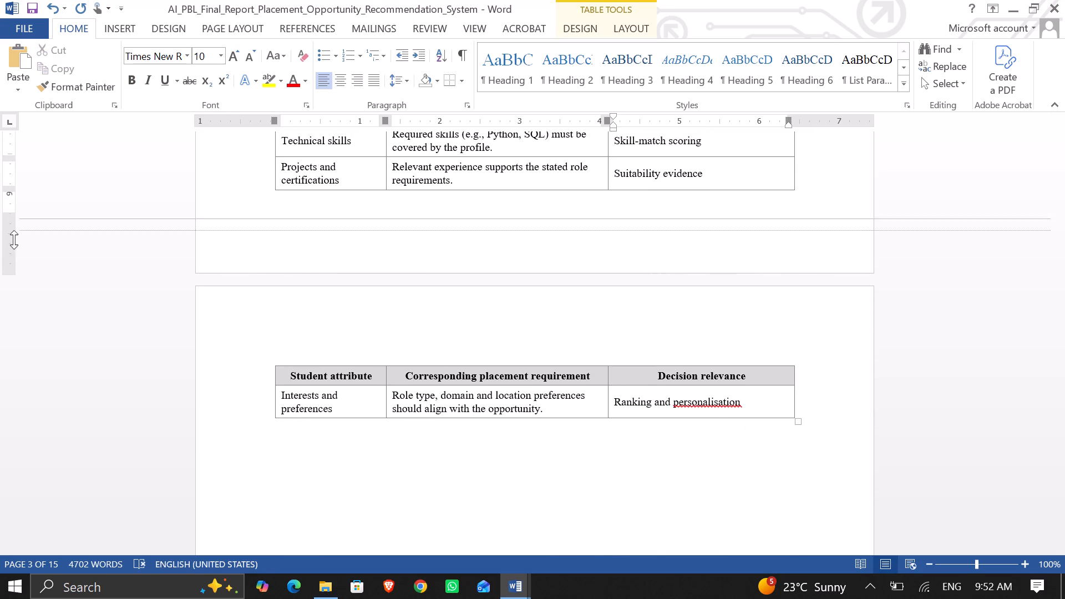
left_click_drag(14, 240, 17, 280)
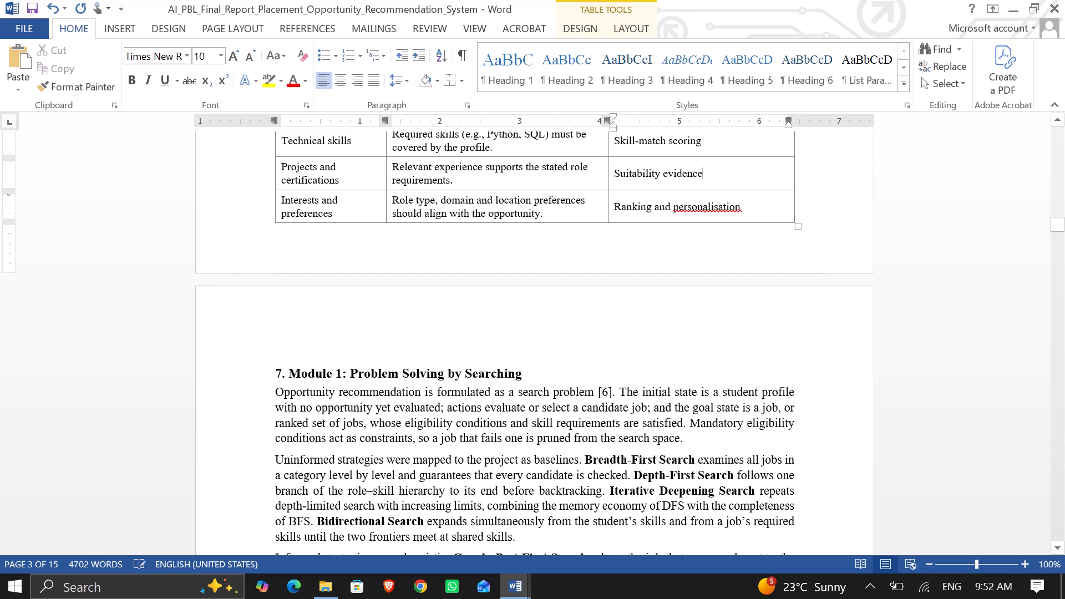
Reduce the top page margin so the Module 1 heading sits somewhat closer to the page's upper edge.
left_click(390, 342)
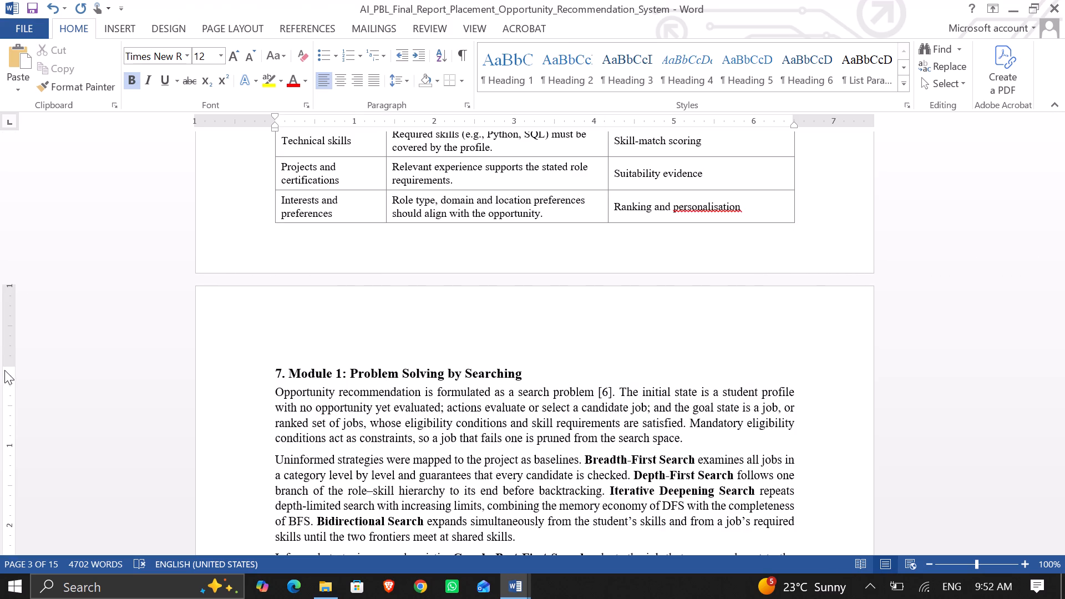
left_click_drag(8, 363, 9, 311)
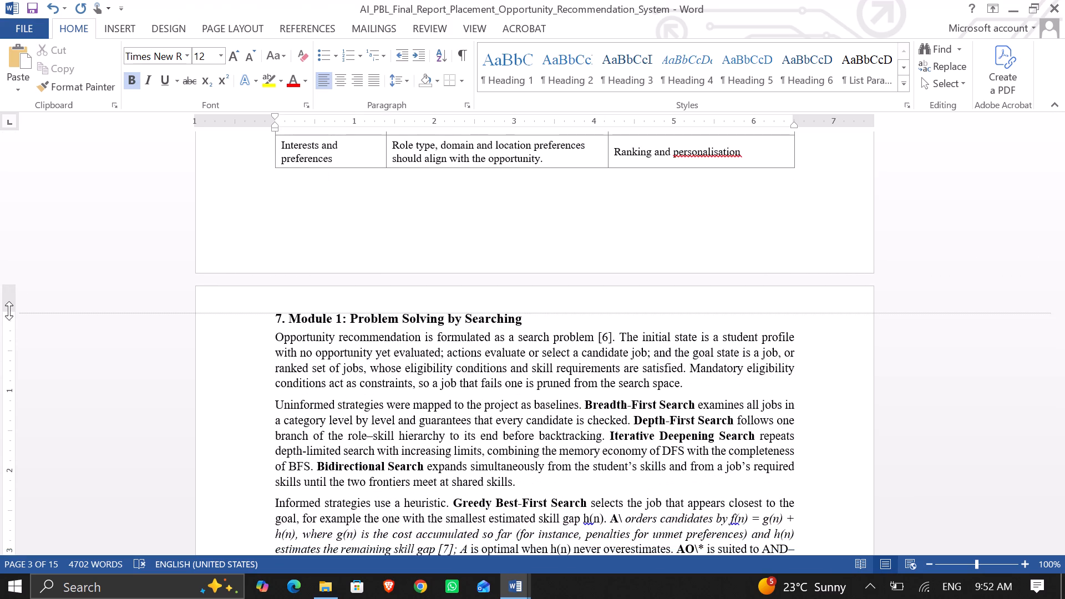
left_click_drag(9, 311, 9, 310)
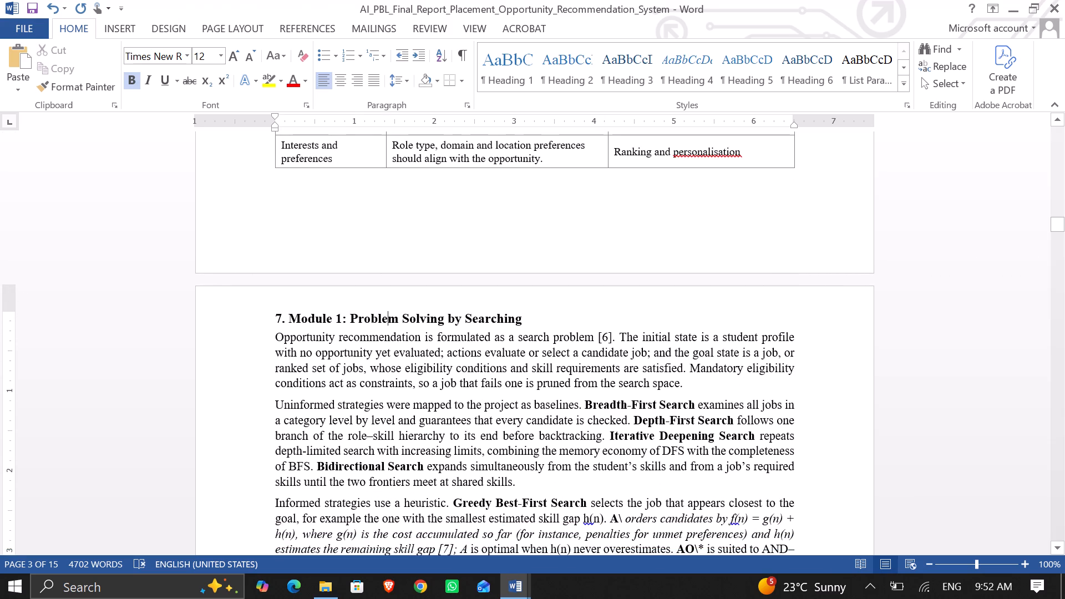
left_click_drag(9, 308, 9, 328)
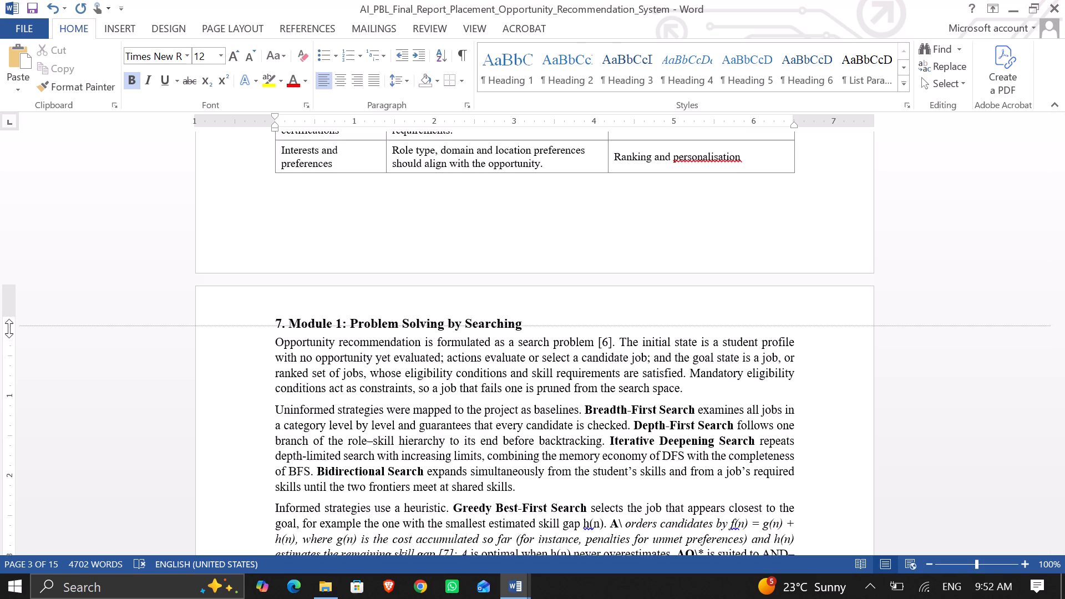
left_click_drag(9, 328, 9, 341)
left_click(585, 333)
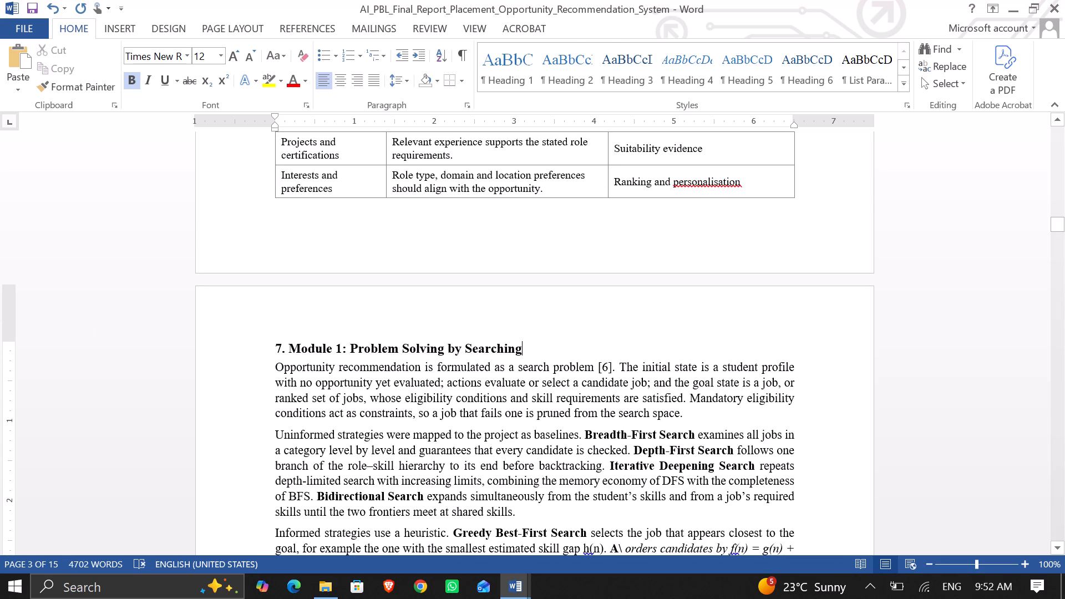
Enlarge the "7. Module 1: Problem Solving by Searching" heading to 16 pt.
triple_click(511, 348)
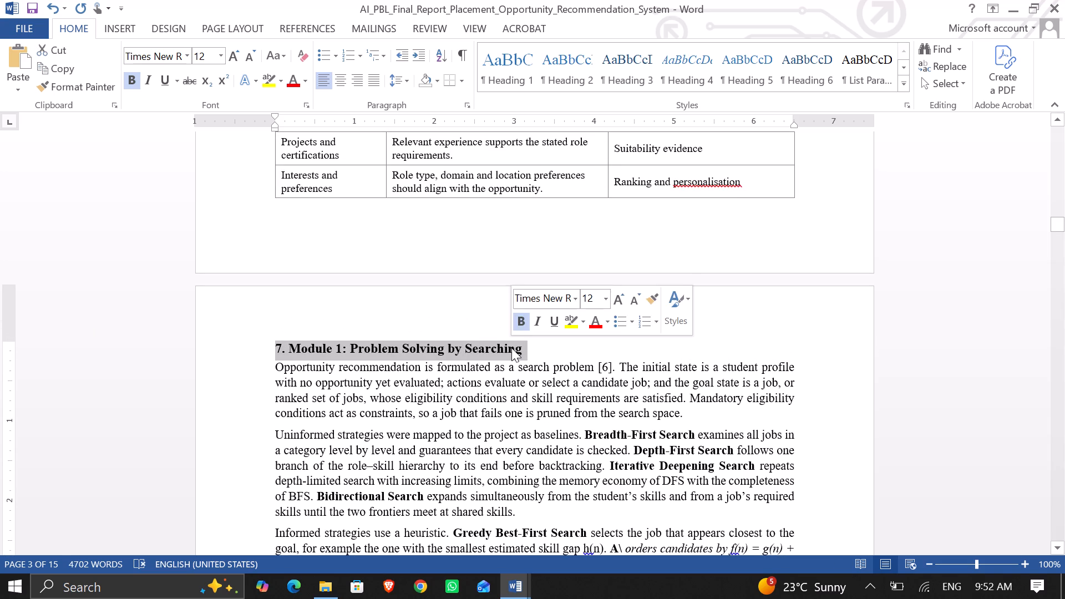
double_click(230, 60)
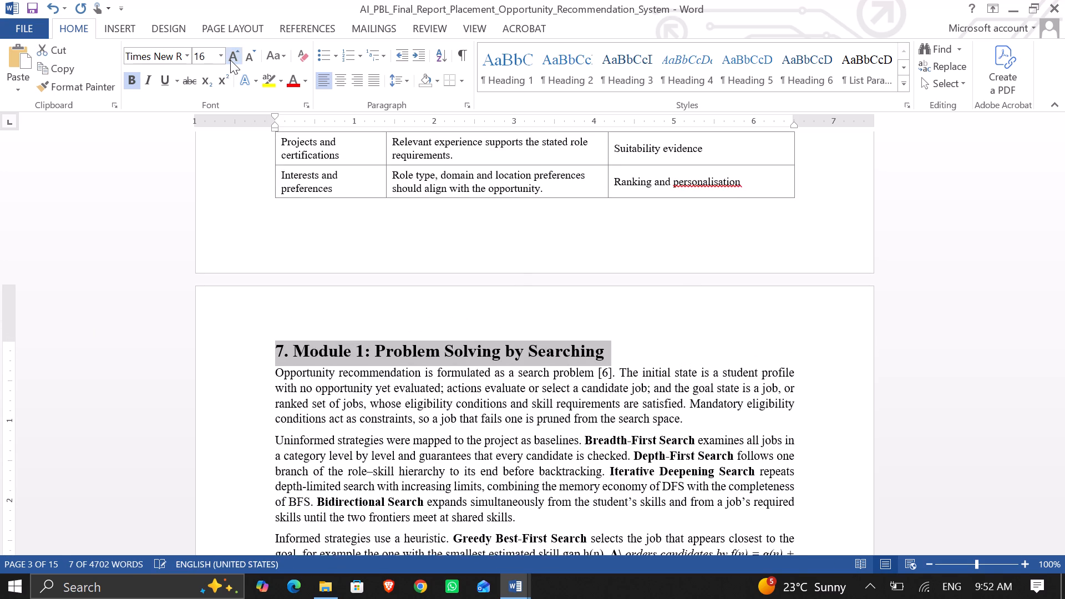
left_click(579, 351)
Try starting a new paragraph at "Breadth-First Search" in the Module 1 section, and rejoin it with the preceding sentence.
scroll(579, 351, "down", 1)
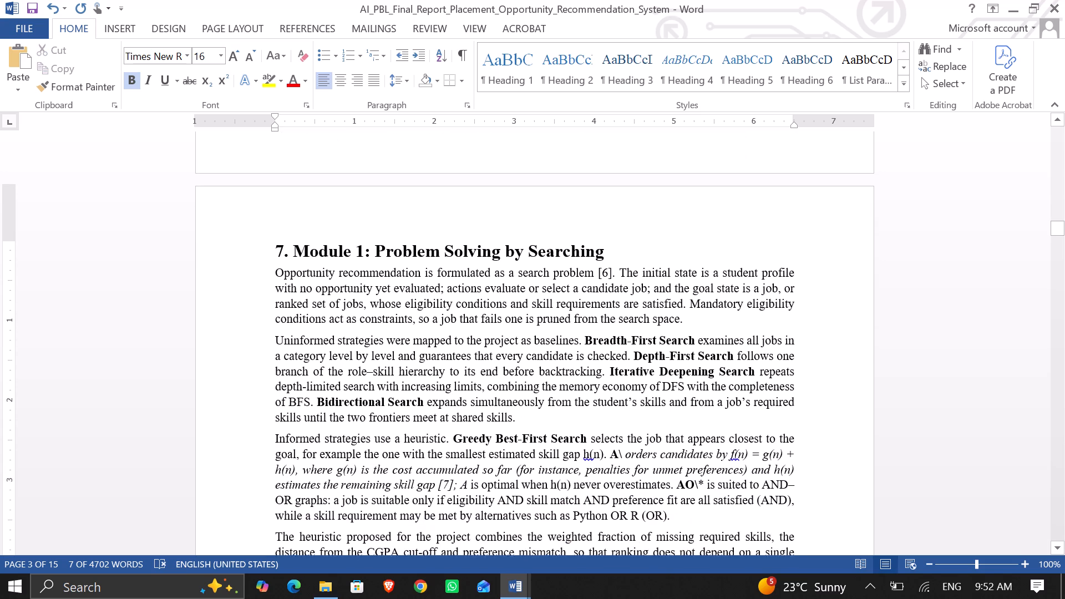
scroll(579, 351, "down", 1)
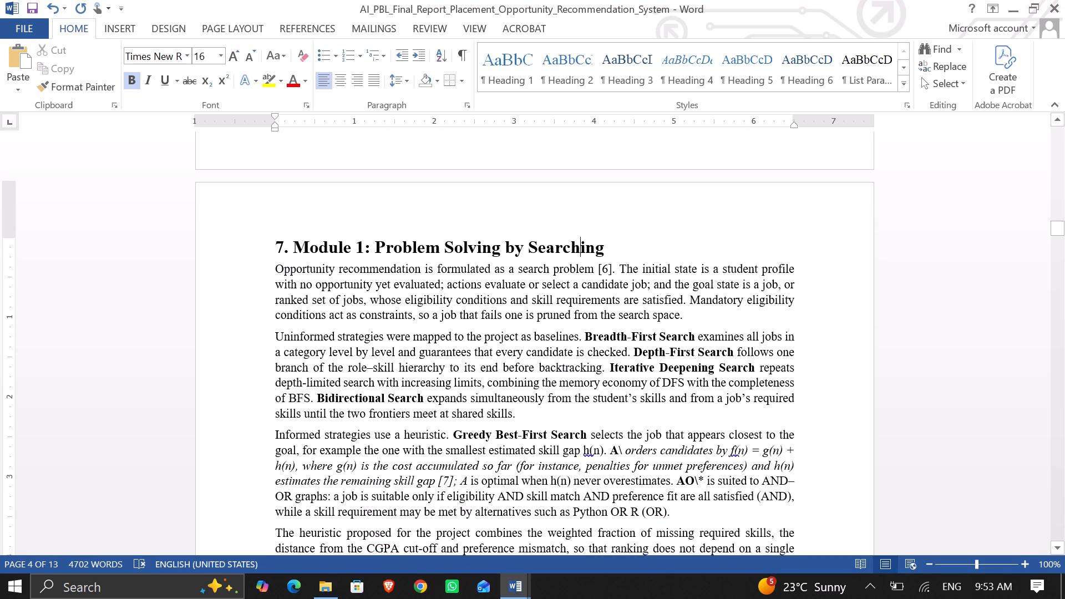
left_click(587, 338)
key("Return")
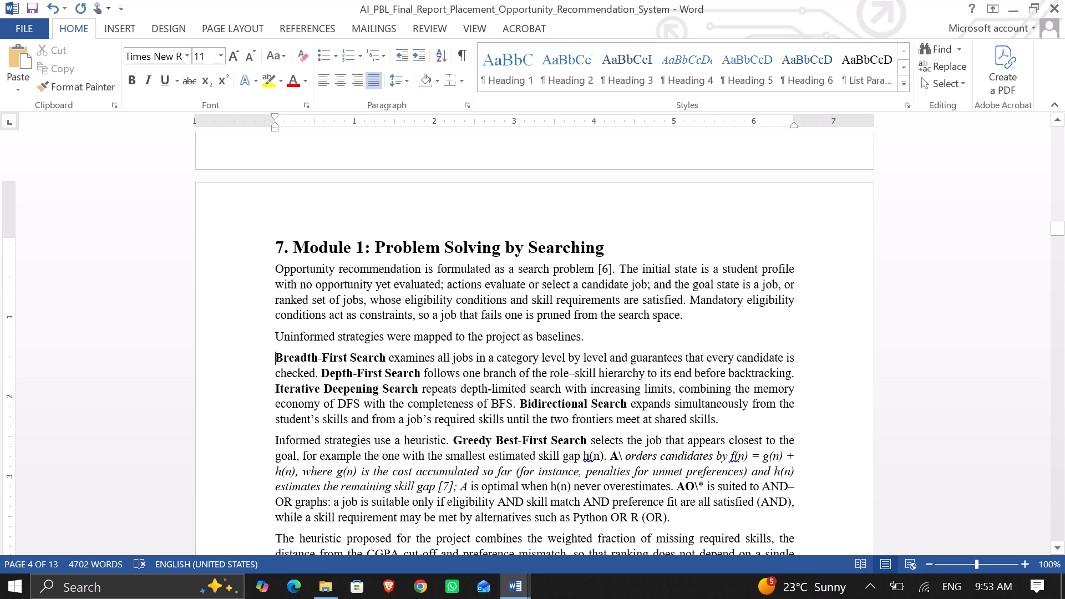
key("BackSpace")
Enlarge the "8. Module 2: Problem Solving" heading to 16 pt.
scroll(715, 378, "down", 1)
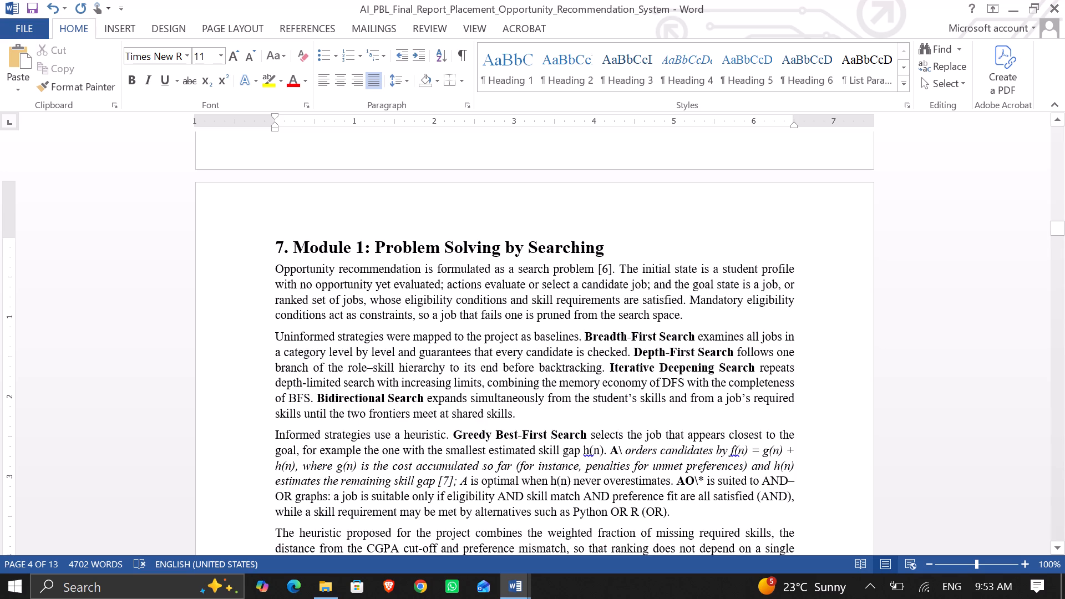
scroll(715, 378, "down", 3)
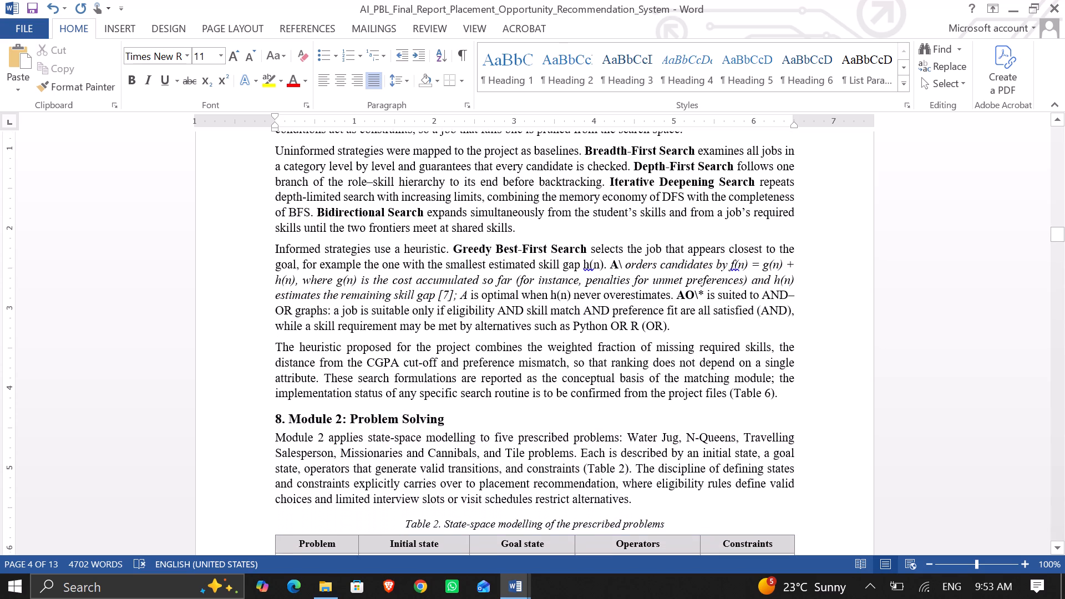
scroll(715, 378, "down", 2)
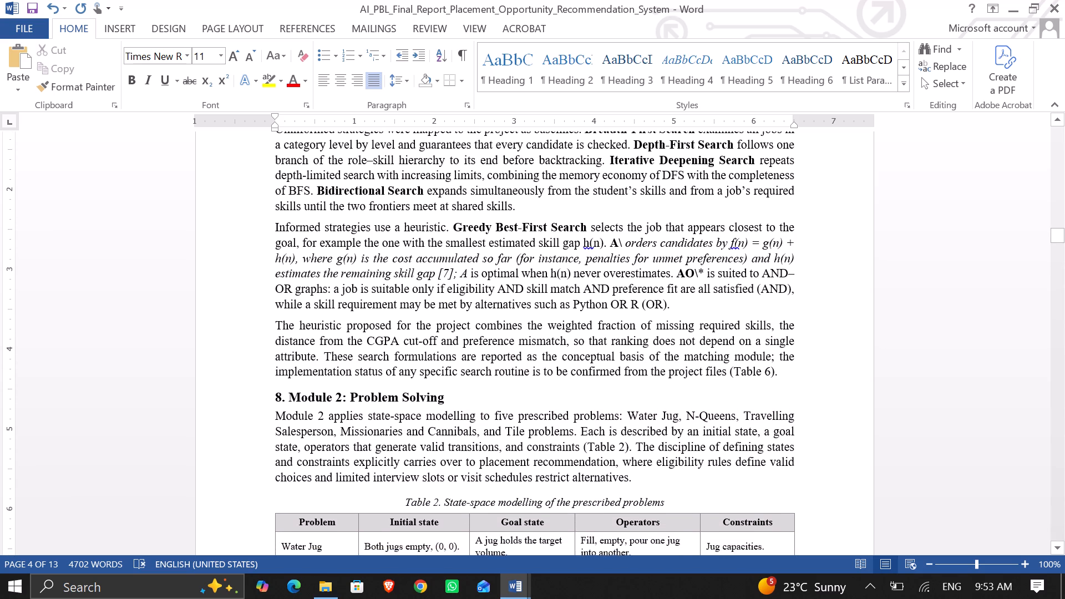
scroll(715, 378, "down", 1)
scroll(395, 333, "right", 1)
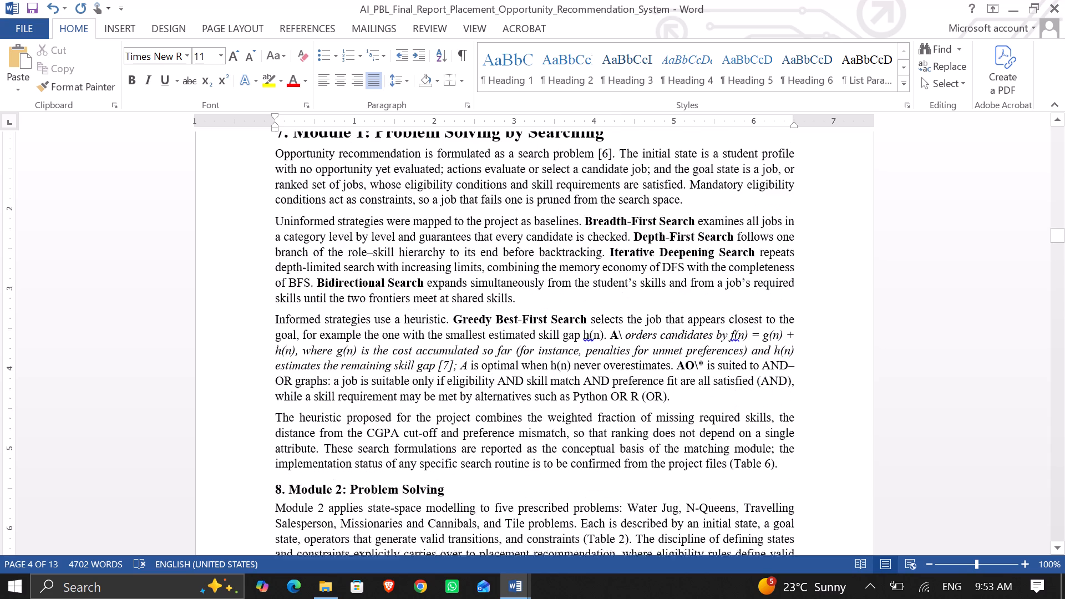
scroll(395, 333, "right", 1)
triple_click(360, 285)
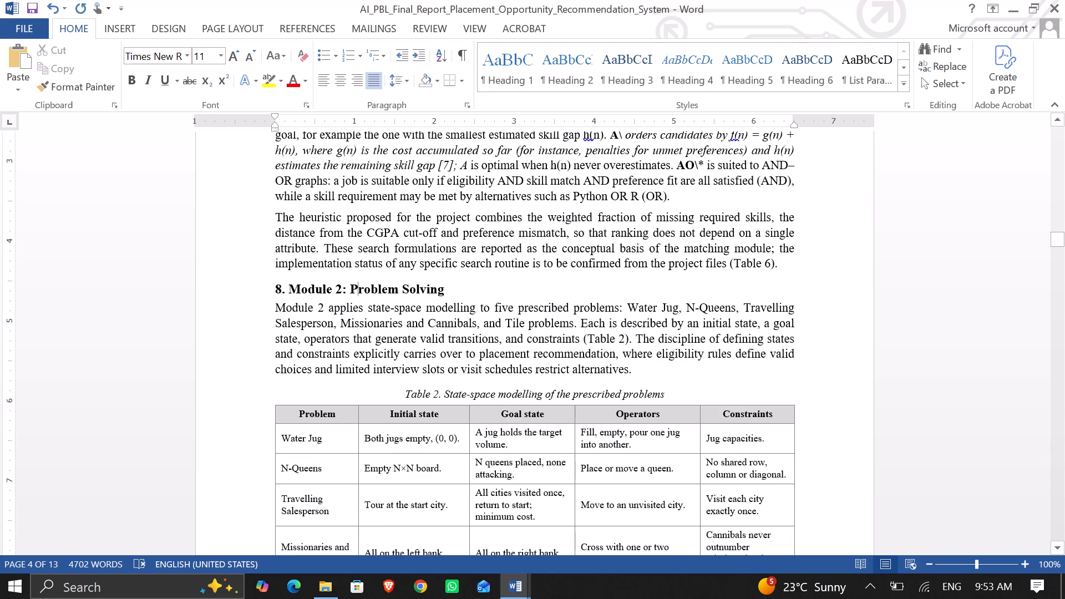
double_click(236, 49)
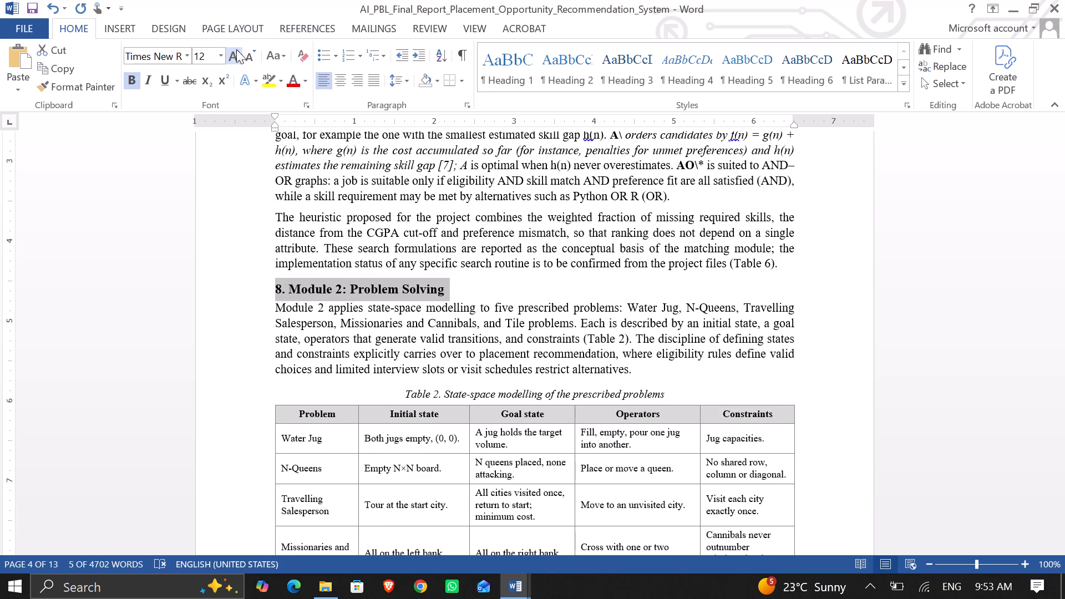
scroll(346, 345, "down", 4)
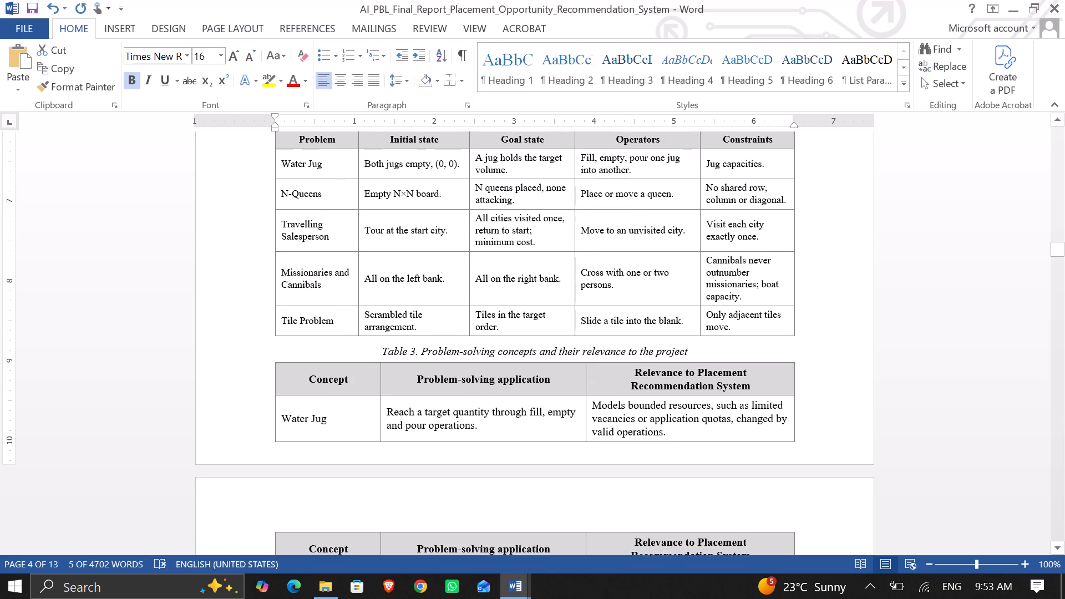
Enlarge the "9. Module 3: Knowledge Representation and Reasoning" heading to 16 pt.
scroll(346, 345, "down", 2)
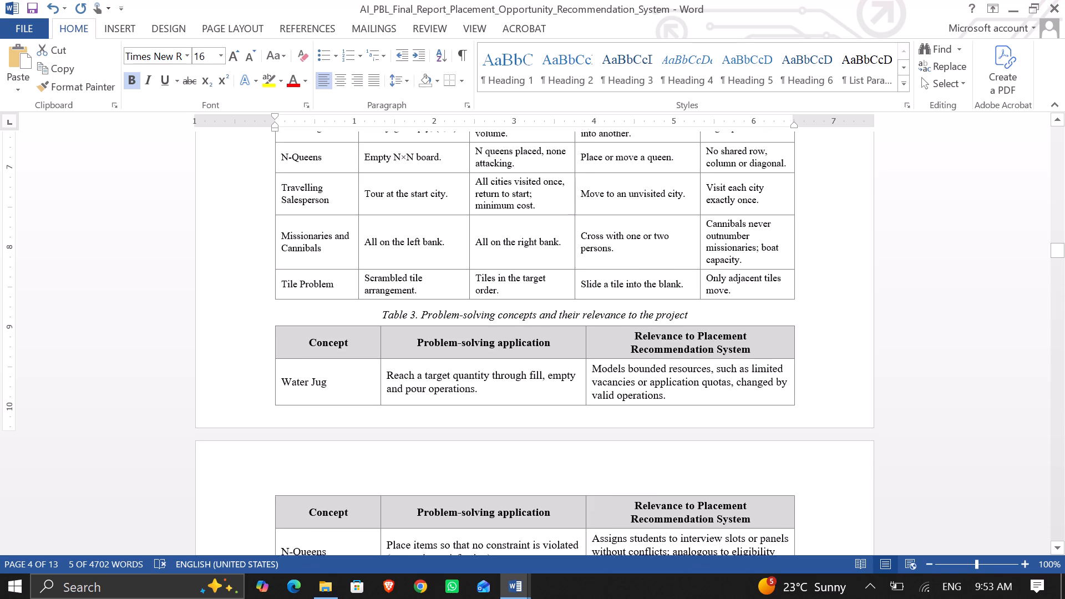
scroll(383, 338, "down", 8)
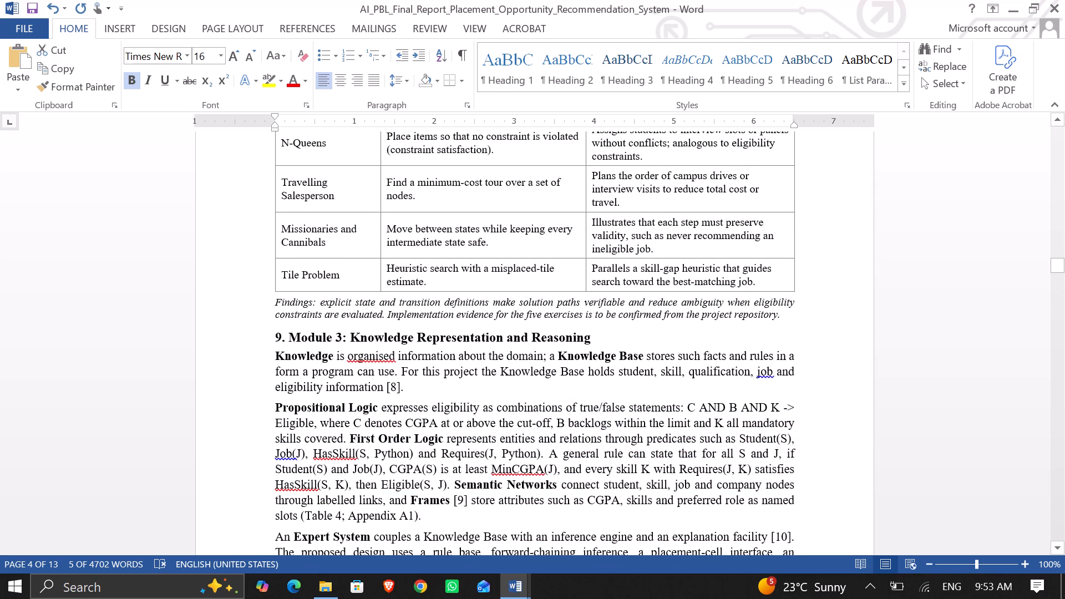
triple_click(352, 336)
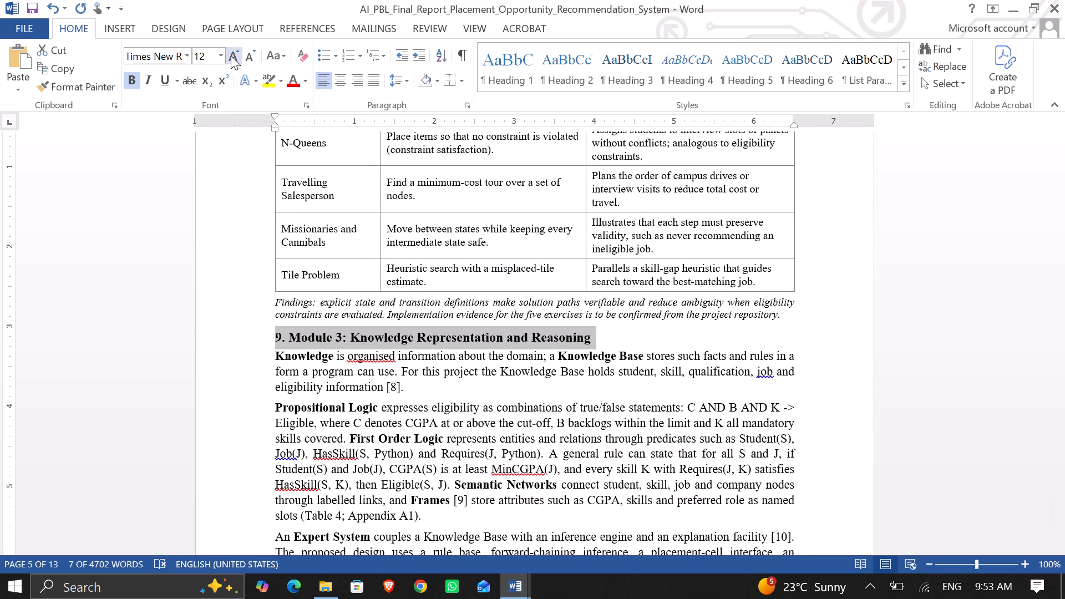
double_click(231, 55)
Enlarge the "10. Module 4: Statistical Reasoning" heading to 16 pt.
scroll(361, 376, "down", 2)
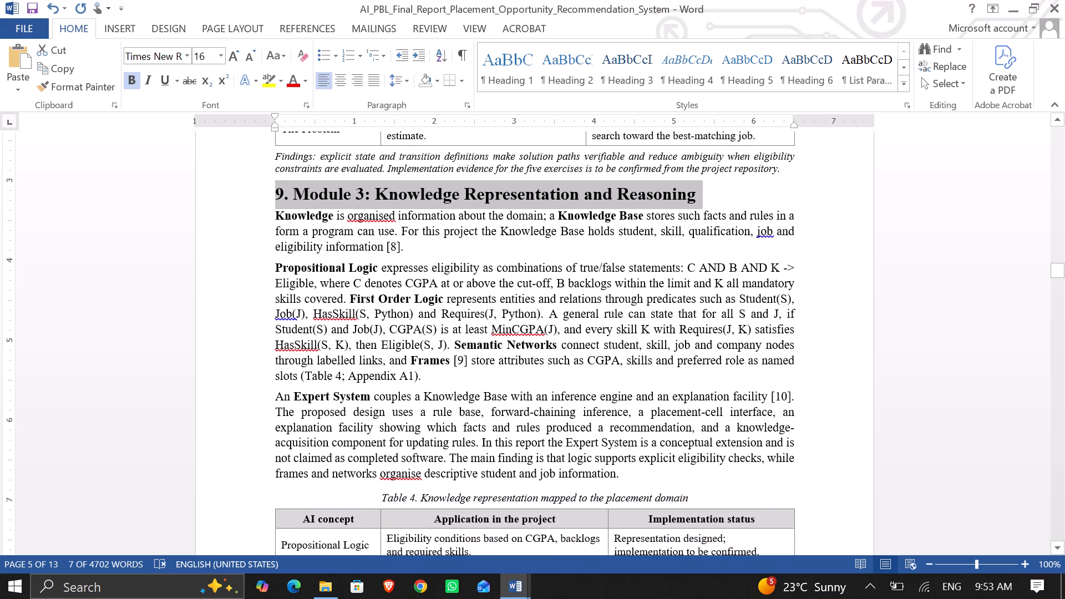
scroll(361, 376, "down", 2)
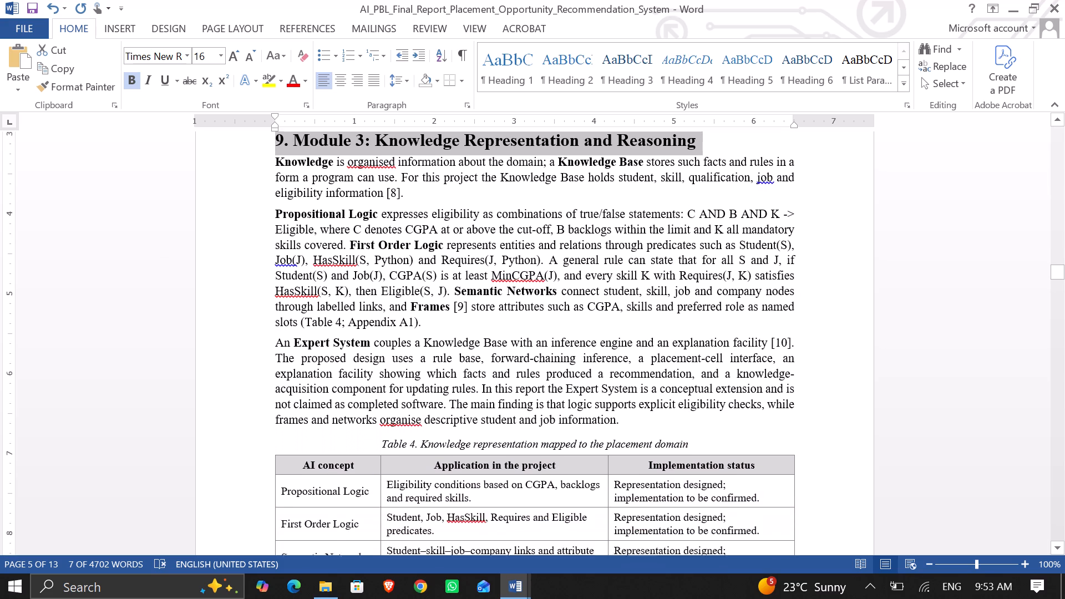
scroll(361, 376, "down", 3)
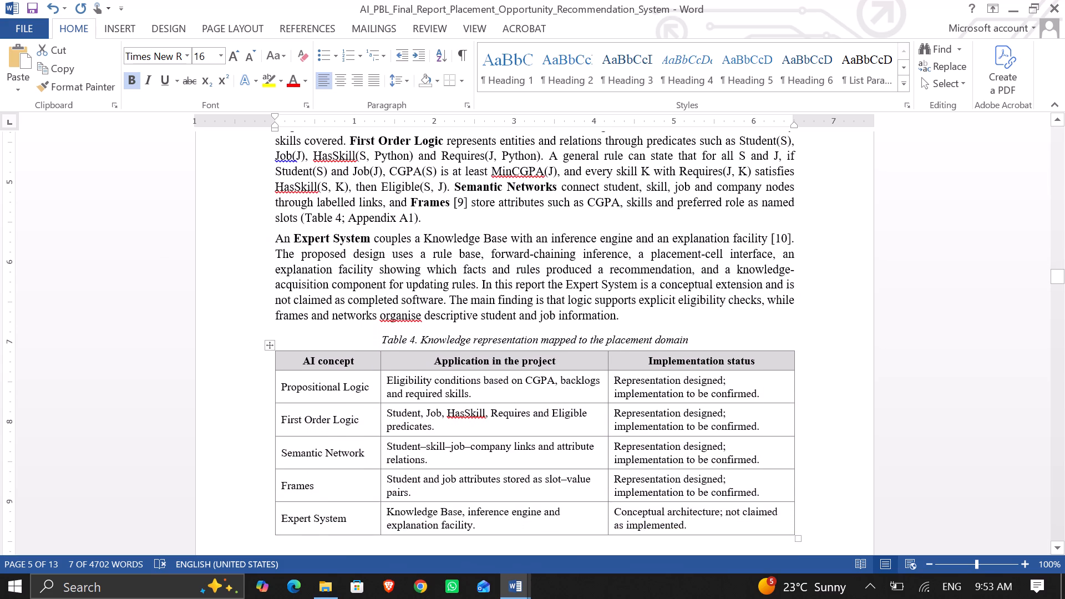
scroll(361, 376, "right", 1)
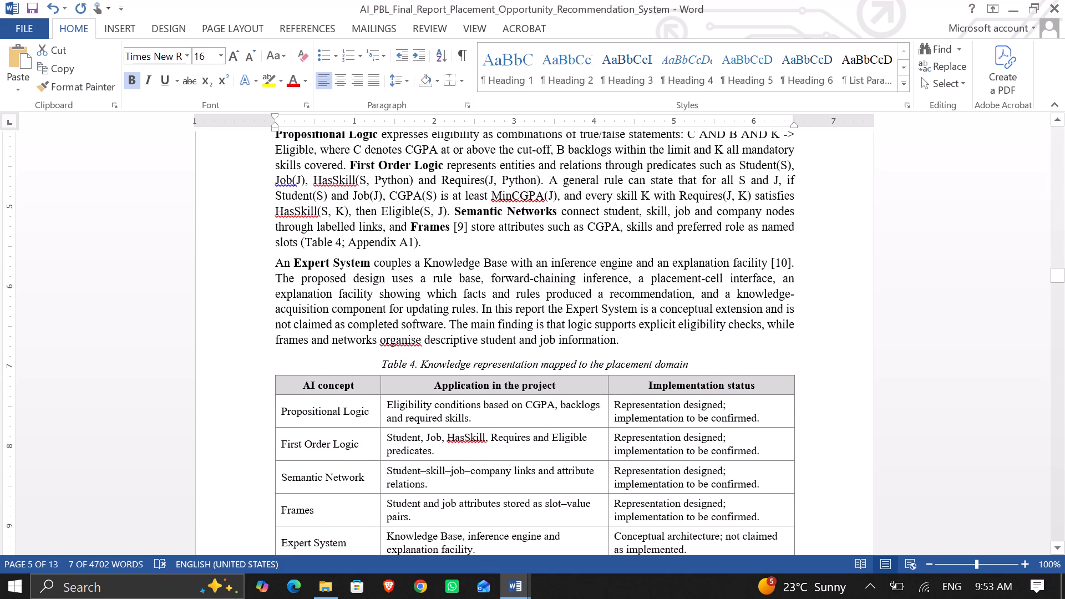
scroll(361, 376, "right", 1)
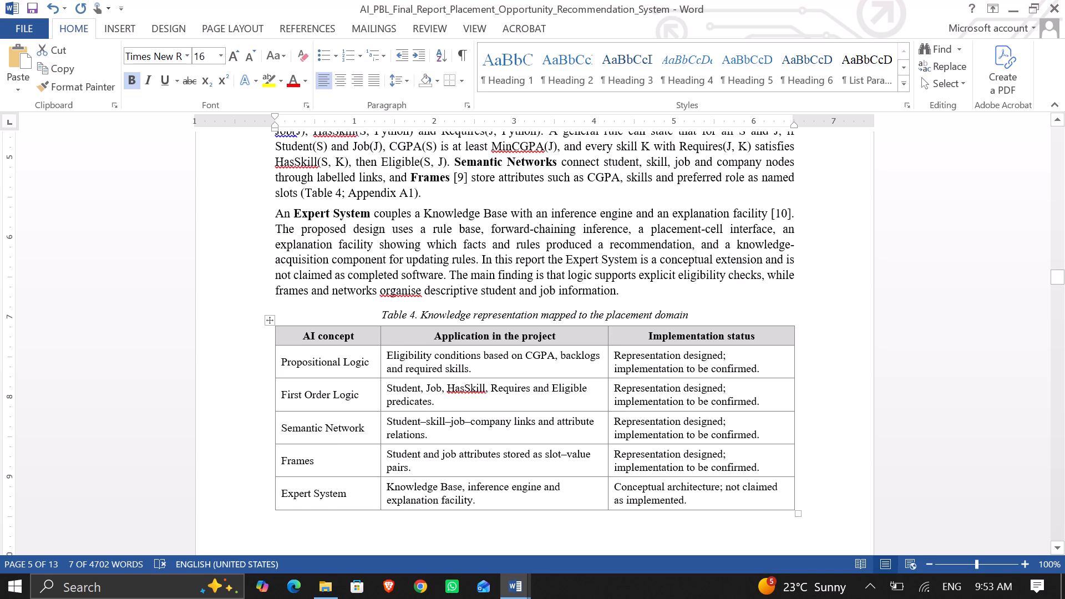
scroll(361, 376, "down", 5)
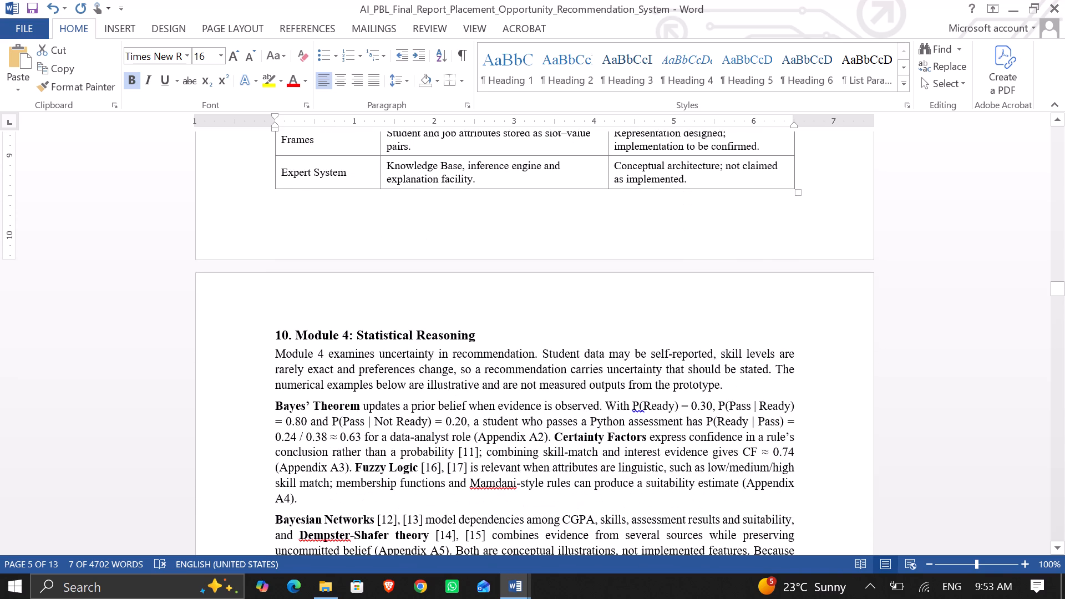
triple_click(350, 331)
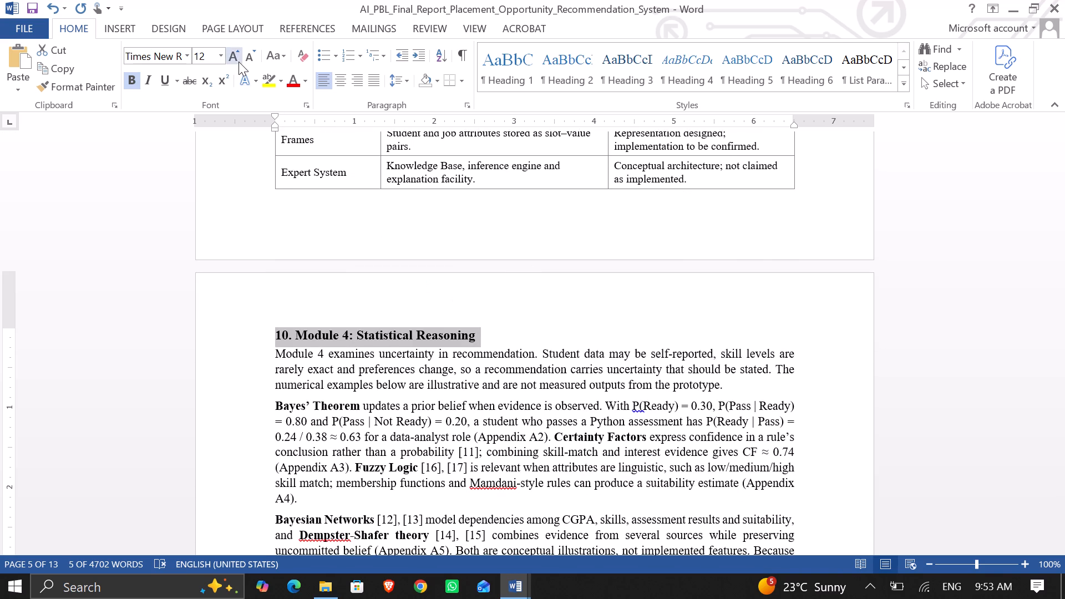
left_click(239, 62)
left_click(239, 62)
Delete the italic interpretation note beneath Table 5 in the Module 4 section, undoing only the last surplus deletion.
scroll(316, 257, "down", 4)
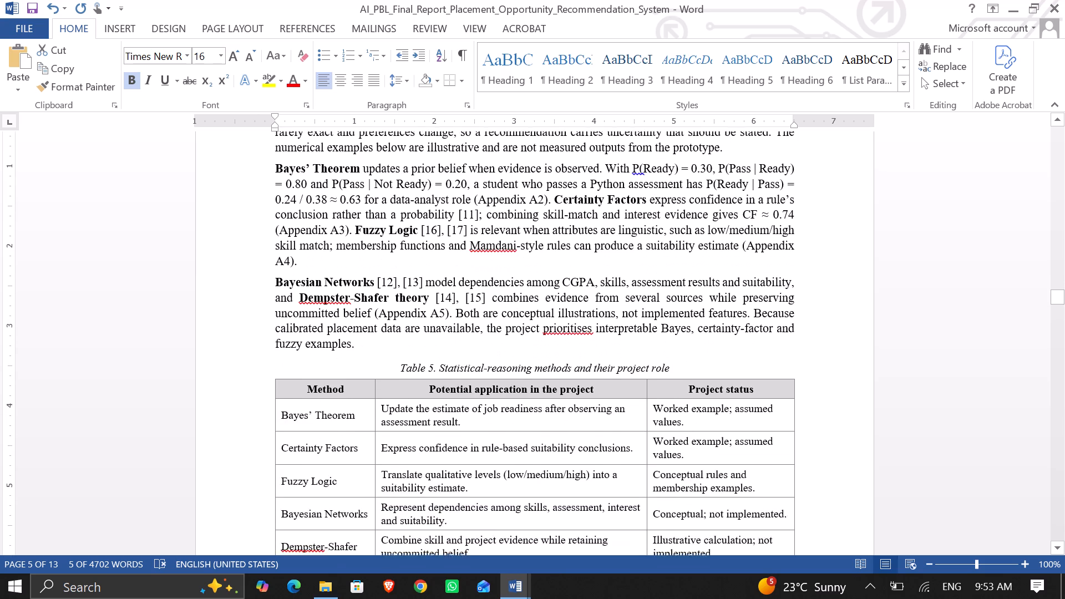
scroll(316, 257, "down", 1)
scroll(316, 257, "right", 3)
scroll(316, 257, "down", 4)
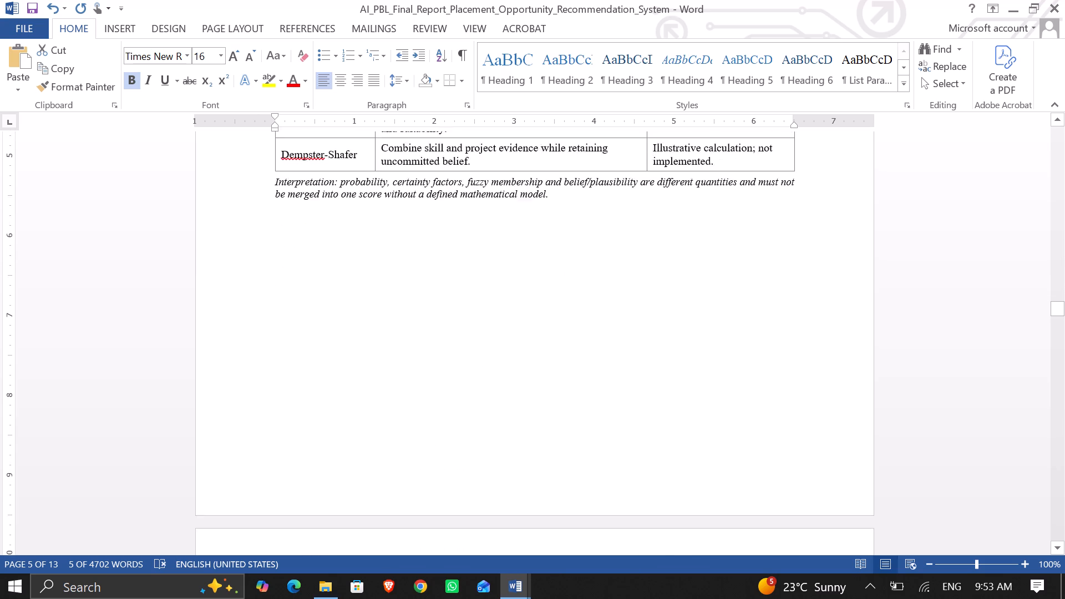
scroll(316, 257, "down", 2)
scroll(316, 257, "up", 2)
double_click(571, 231)
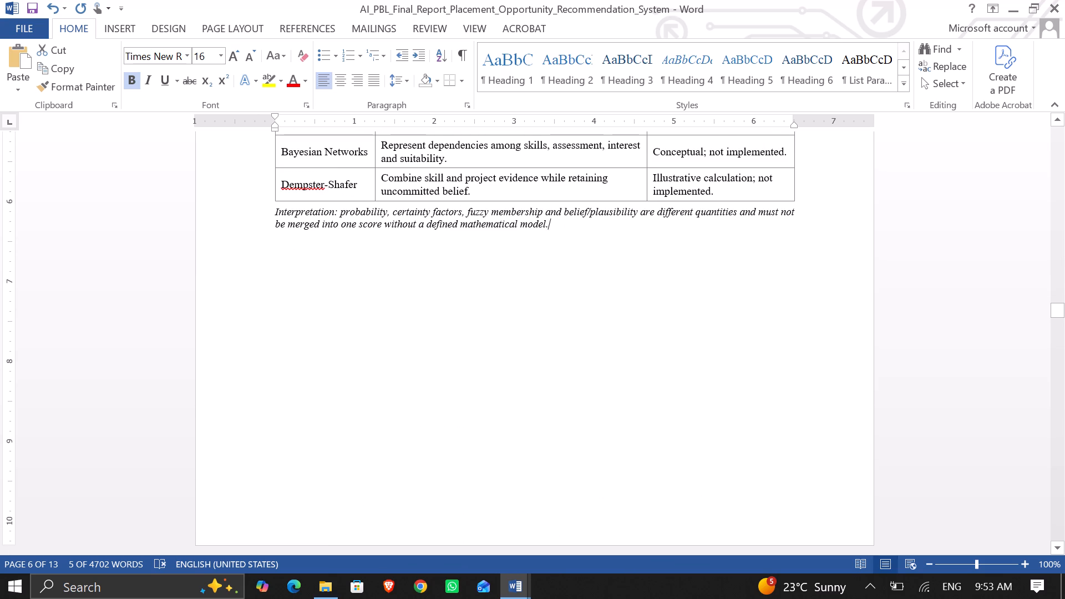
left_click(542, 231)
left_click_drag(542, 231, 292, 215)
key("BackSpace")
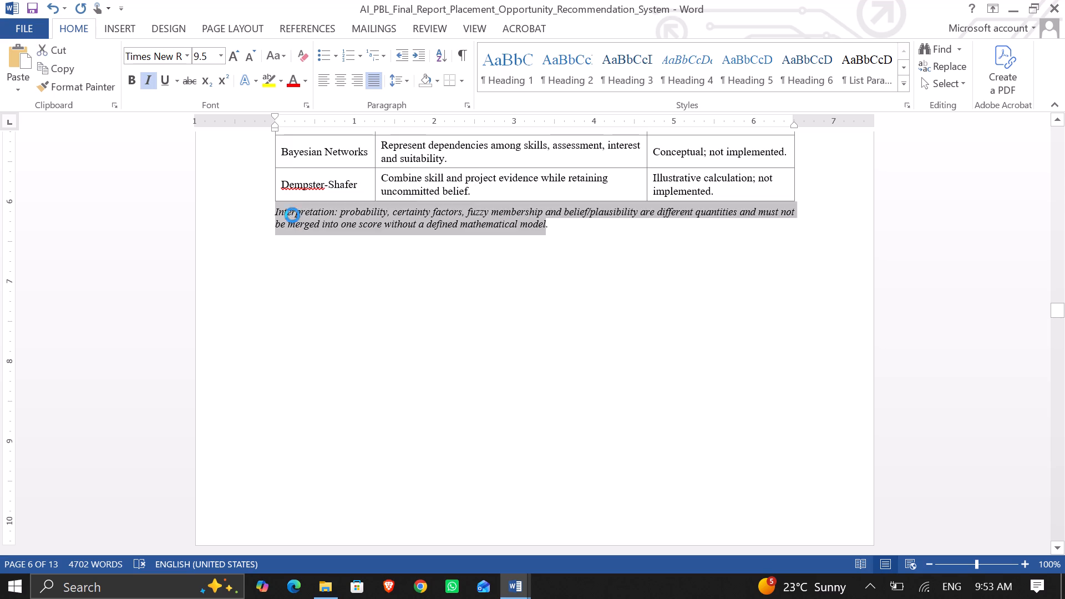
key("Delete")
key("Delete")
key("Delete")
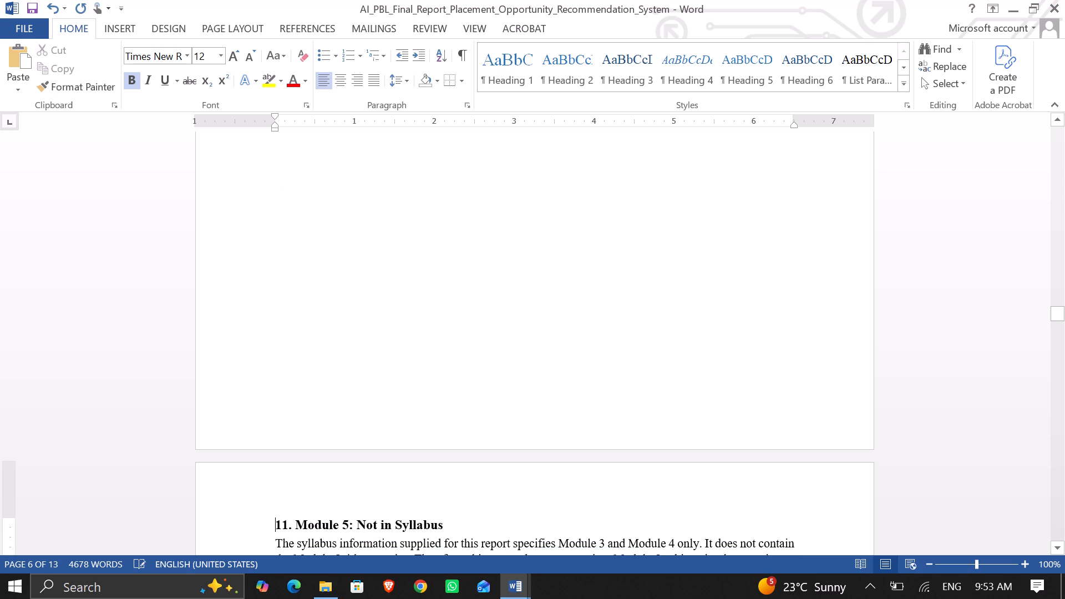
key("ctrl+z")
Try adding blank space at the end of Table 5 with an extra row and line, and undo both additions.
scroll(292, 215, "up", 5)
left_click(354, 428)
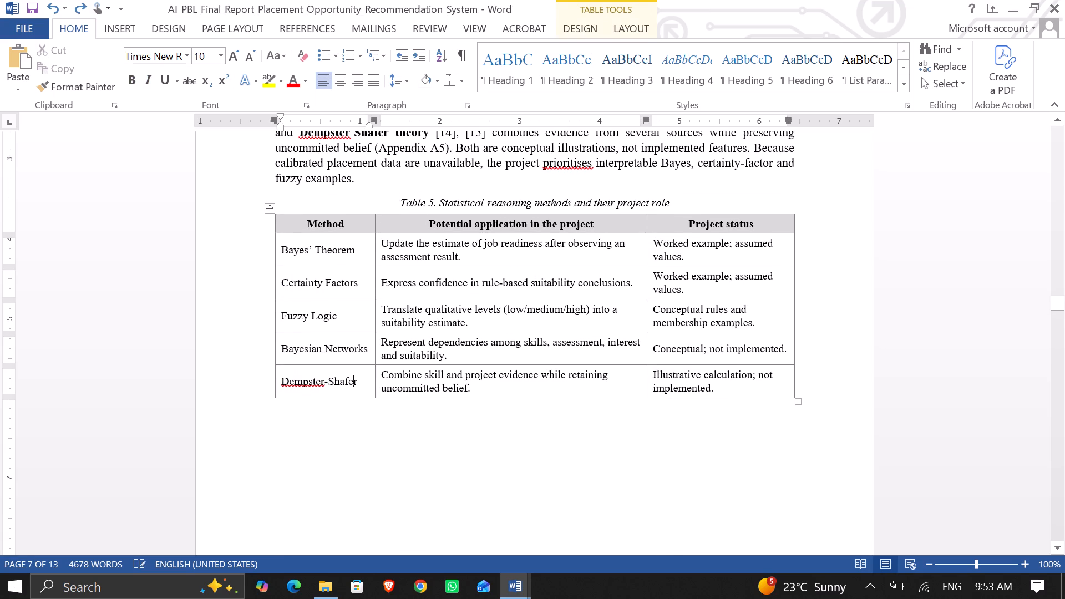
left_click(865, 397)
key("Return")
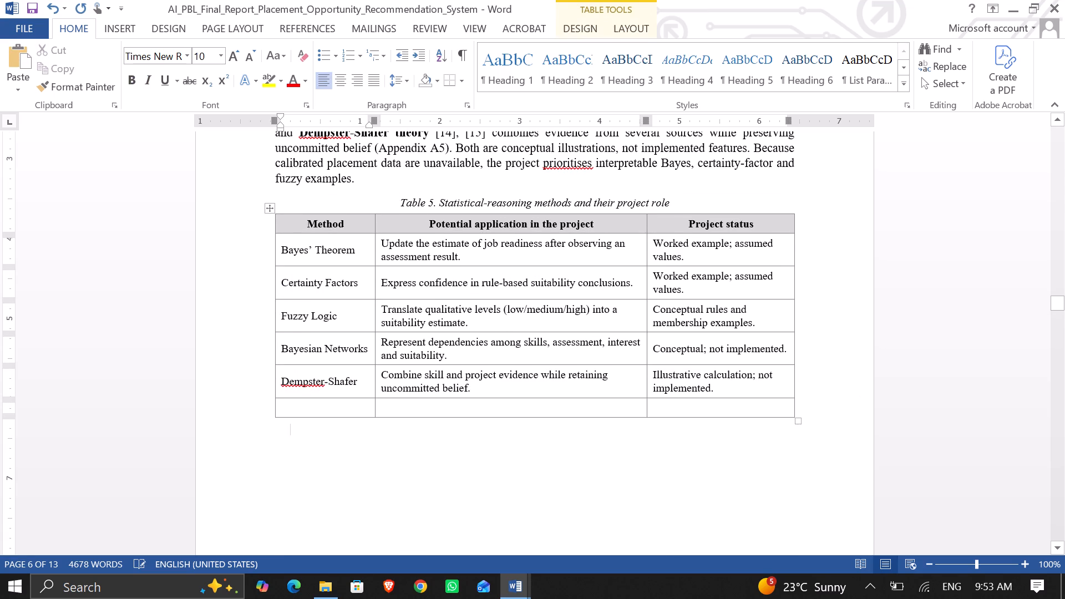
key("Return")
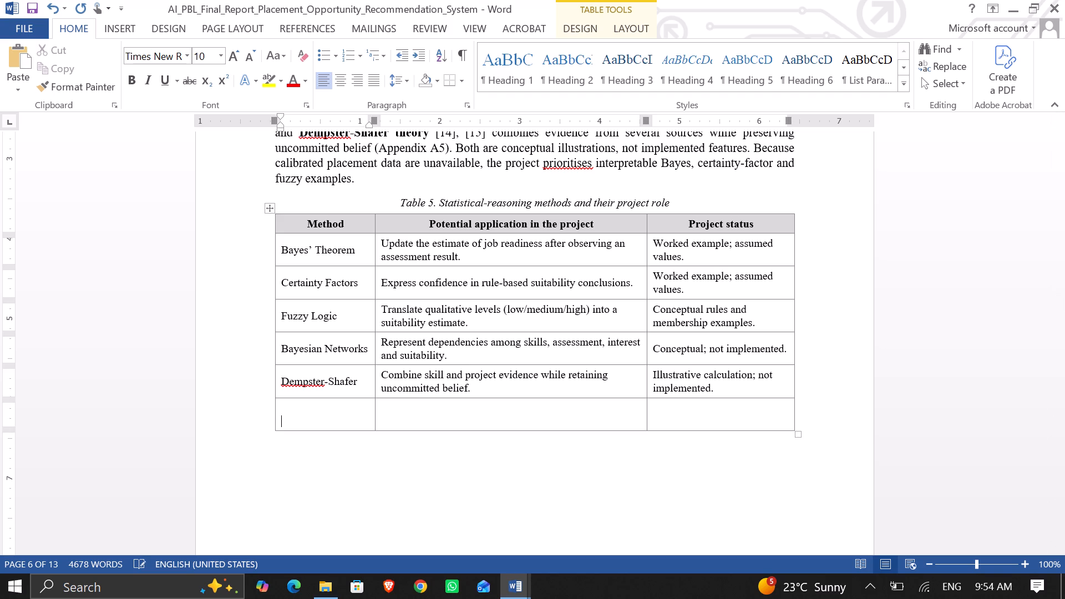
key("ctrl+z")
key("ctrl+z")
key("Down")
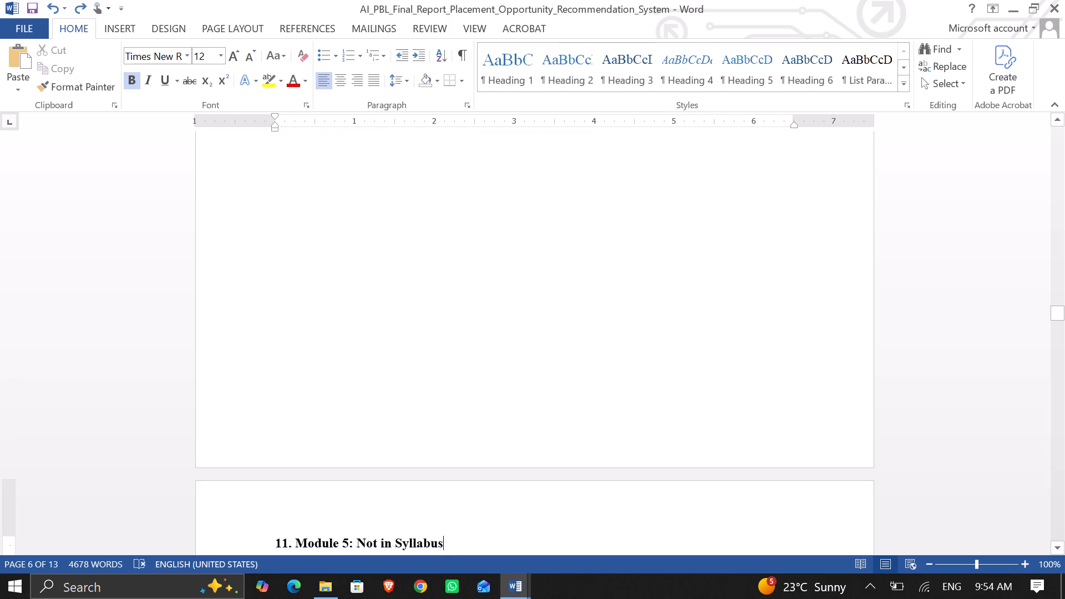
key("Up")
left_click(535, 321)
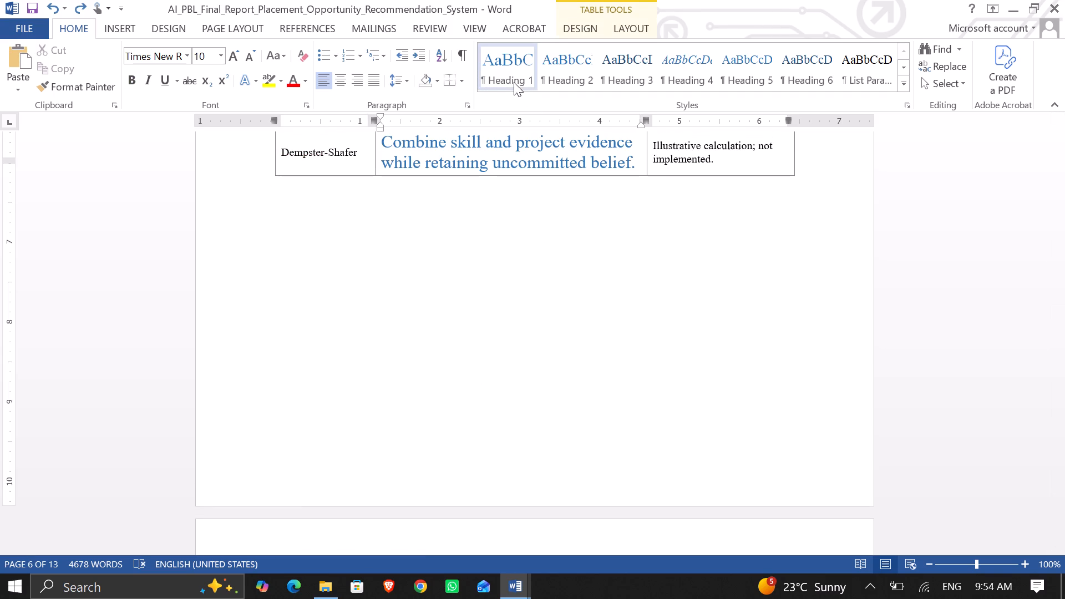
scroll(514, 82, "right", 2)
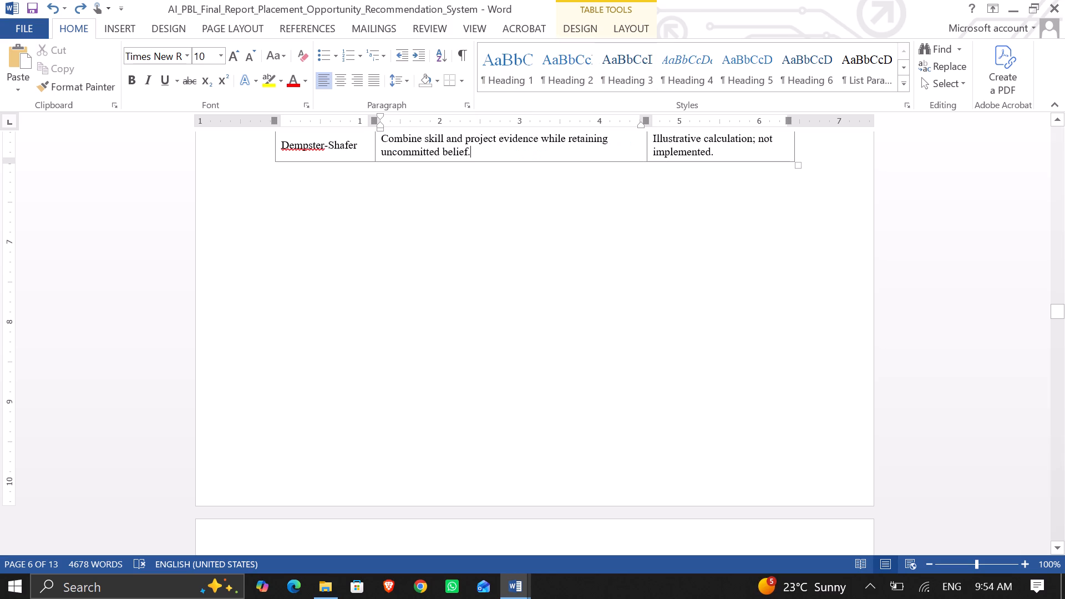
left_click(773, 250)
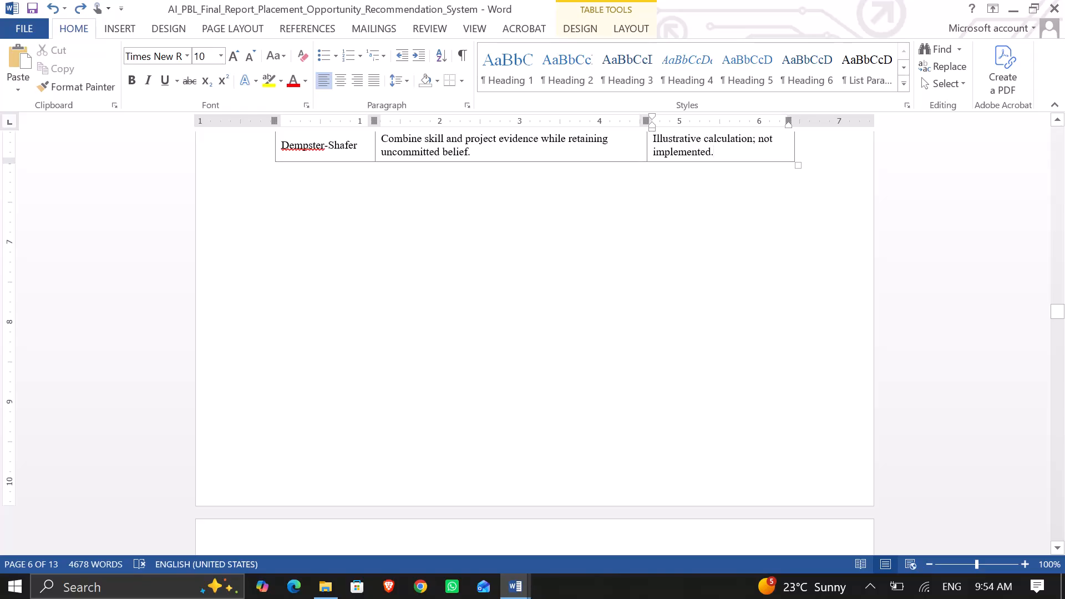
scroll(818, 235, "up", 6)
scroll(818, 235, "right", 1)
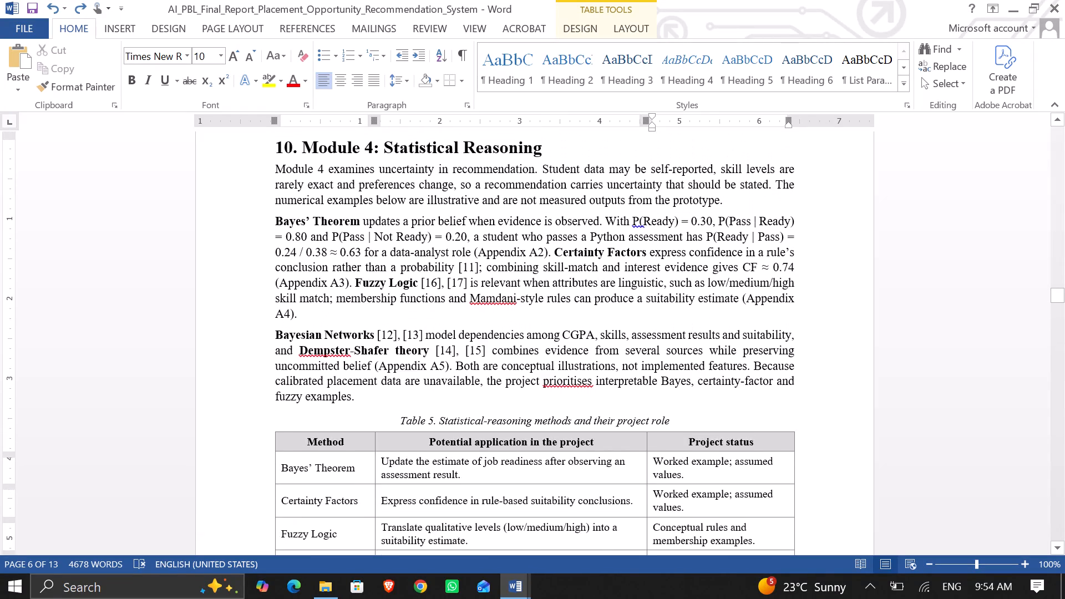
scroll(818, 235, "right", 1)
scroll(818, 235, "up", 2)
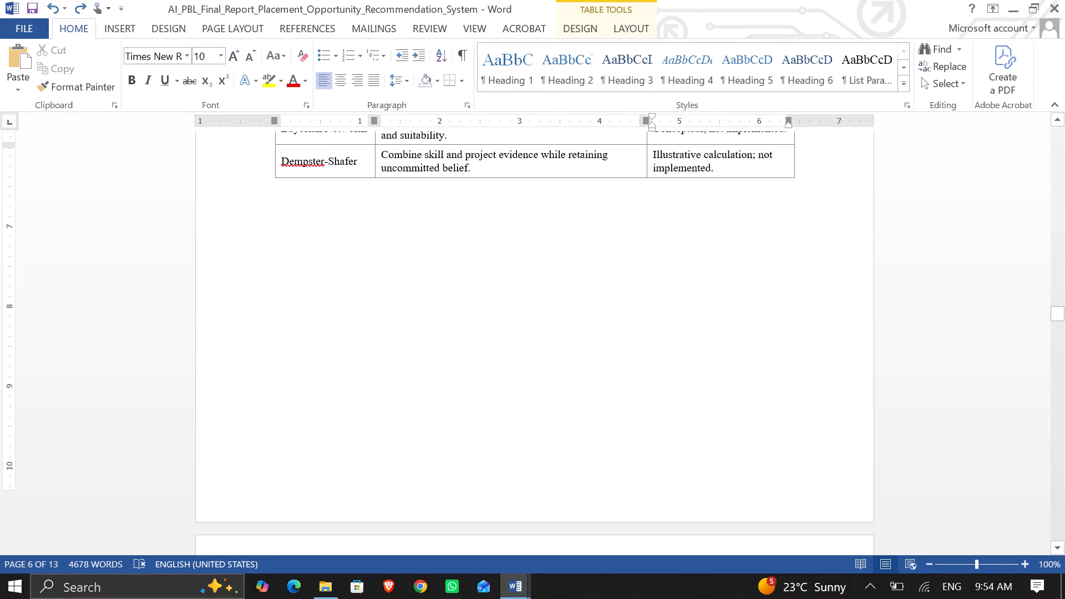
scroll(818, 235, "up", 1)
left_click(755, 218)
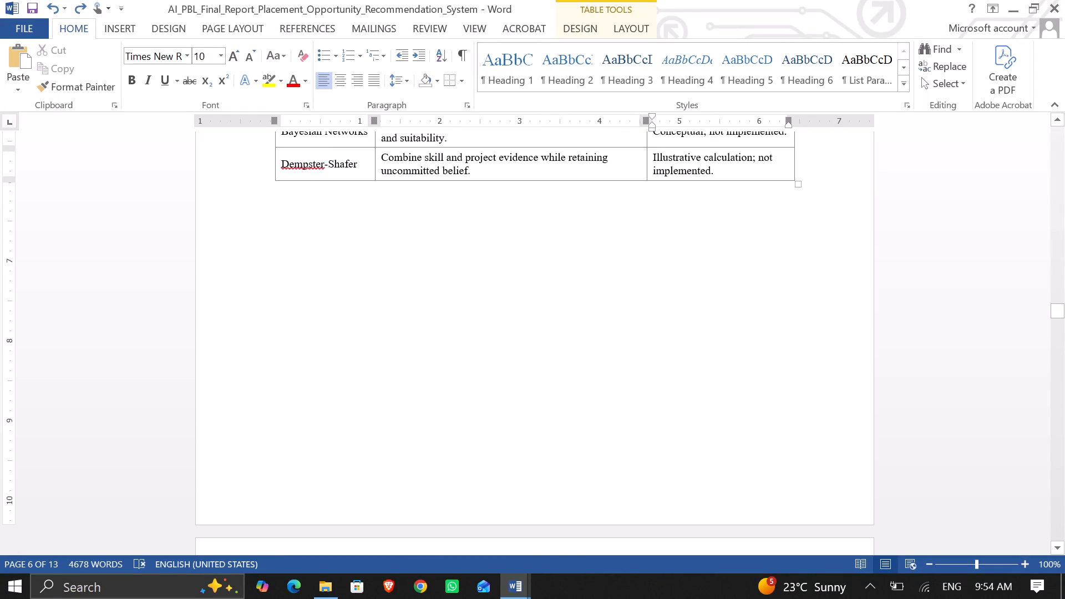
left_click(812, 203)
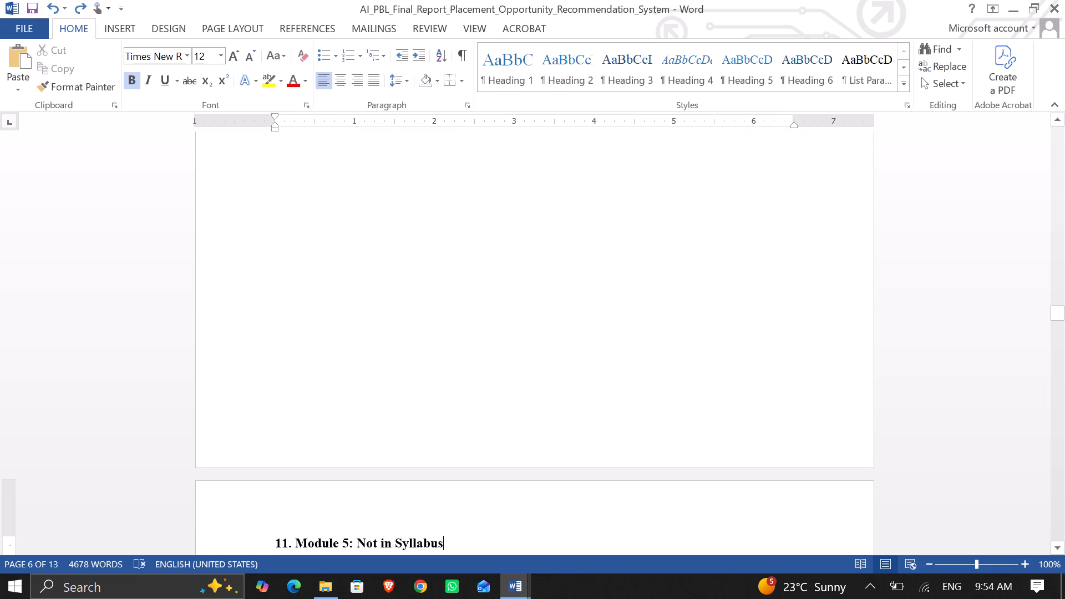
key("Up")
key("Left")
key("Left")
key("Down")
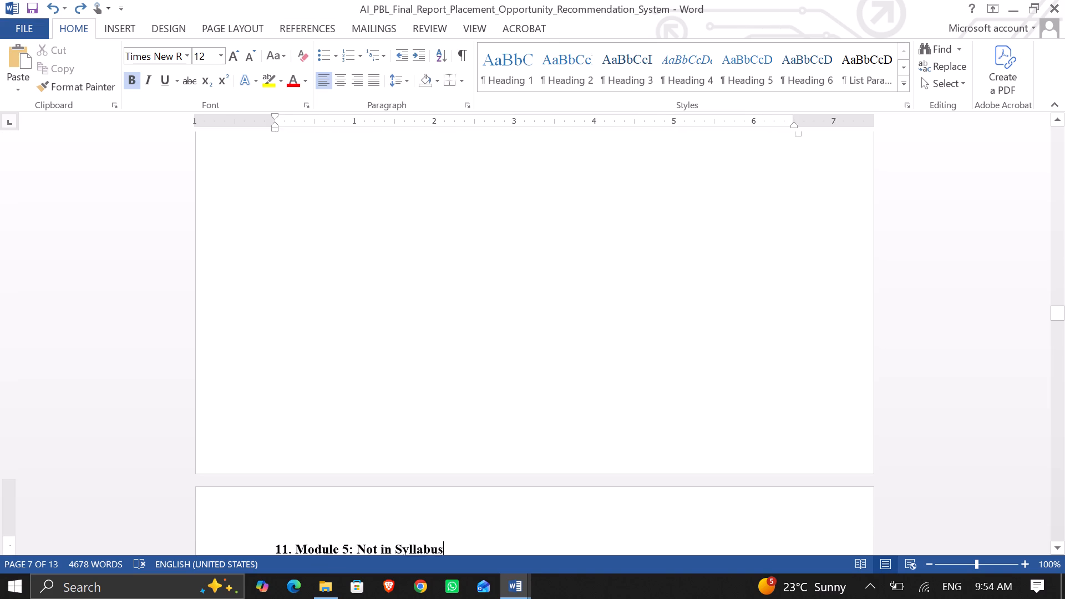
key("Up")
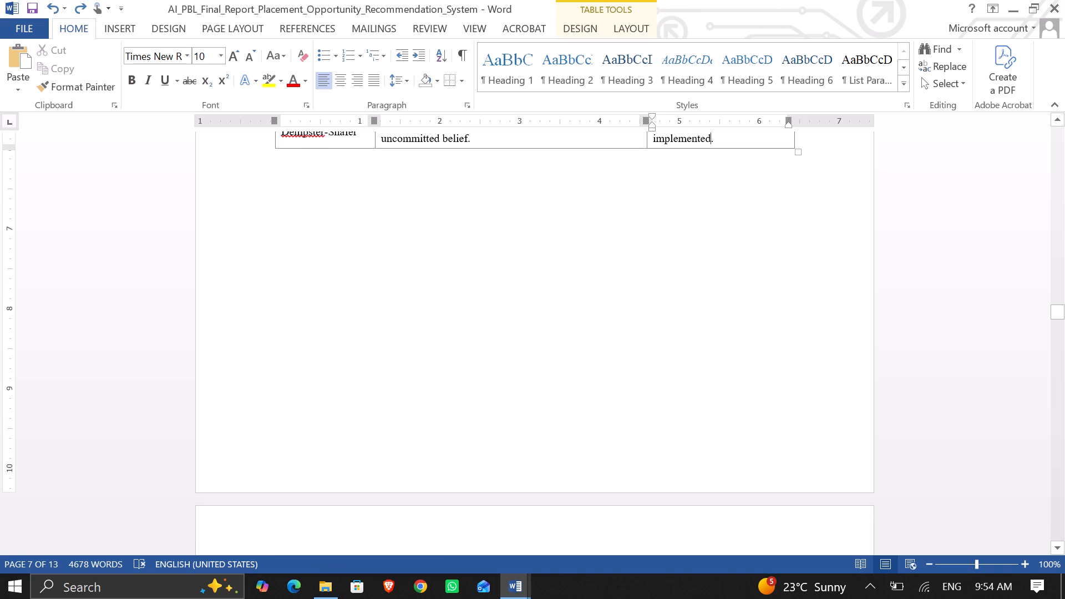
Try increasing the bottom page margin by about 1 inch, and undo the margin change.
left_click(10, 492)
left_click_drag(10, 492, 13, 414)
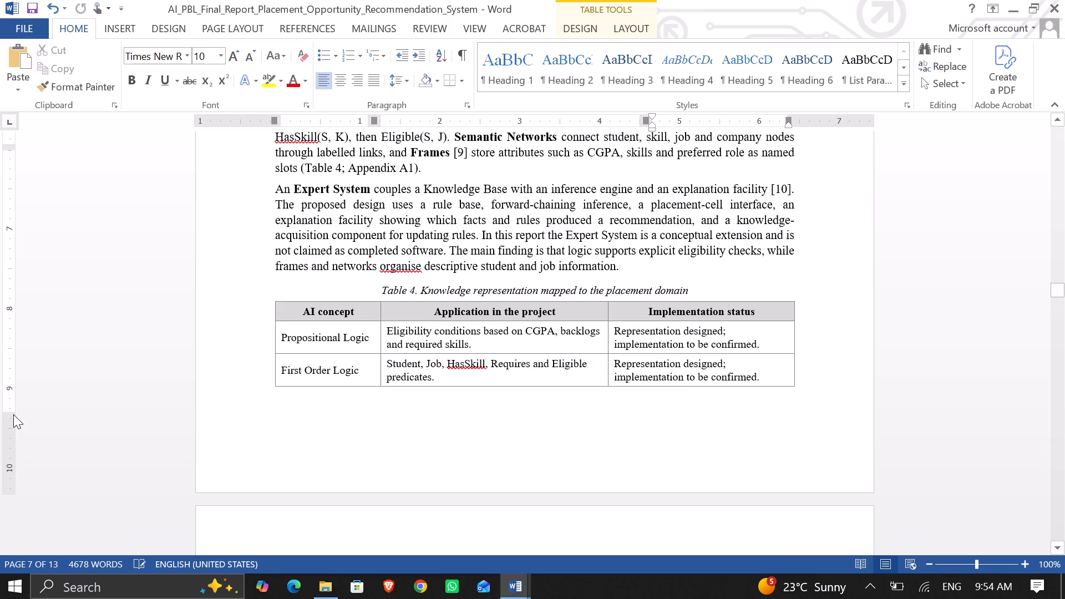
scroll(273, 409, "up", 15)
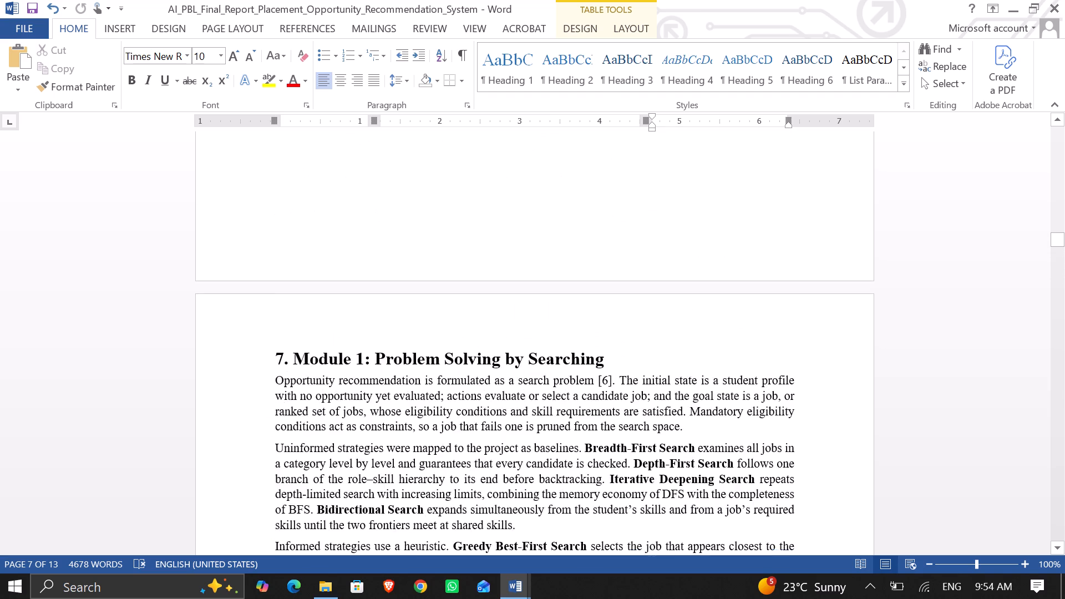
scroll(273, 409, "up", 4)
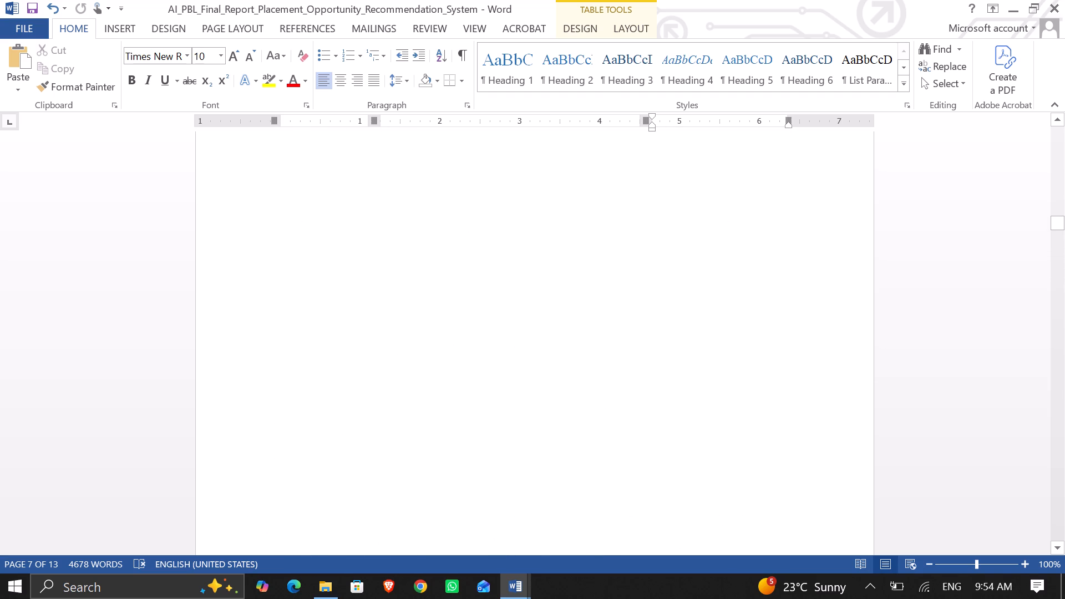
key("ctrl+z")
Examine the page layout across the report, from the Module 2 section through the appendix, at reduced zoom.
scroll(273, 409, "down", 5)
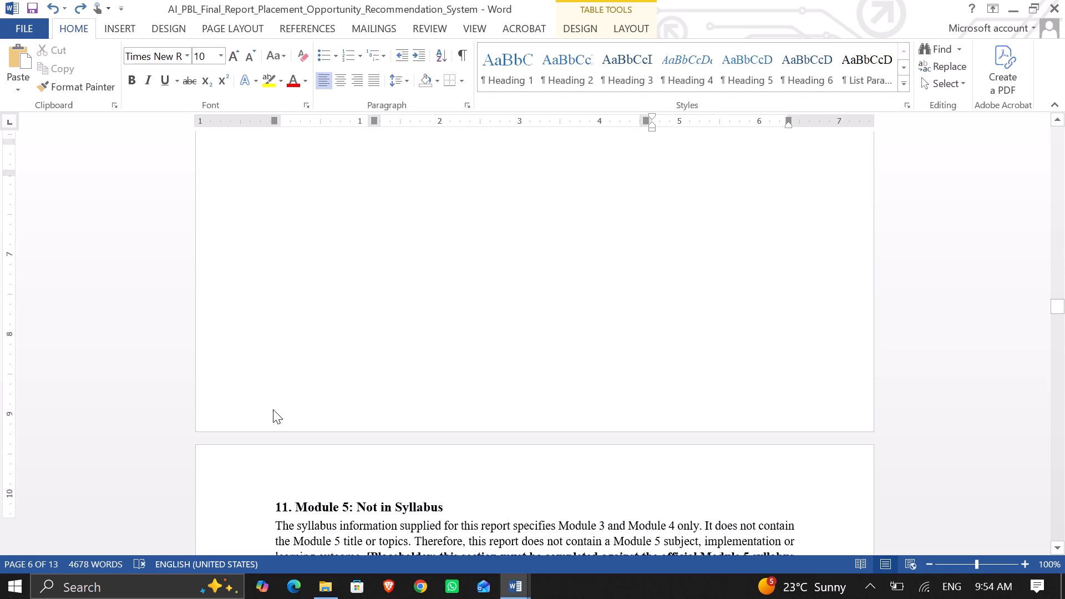
scroll(273, 409, "up", 11)
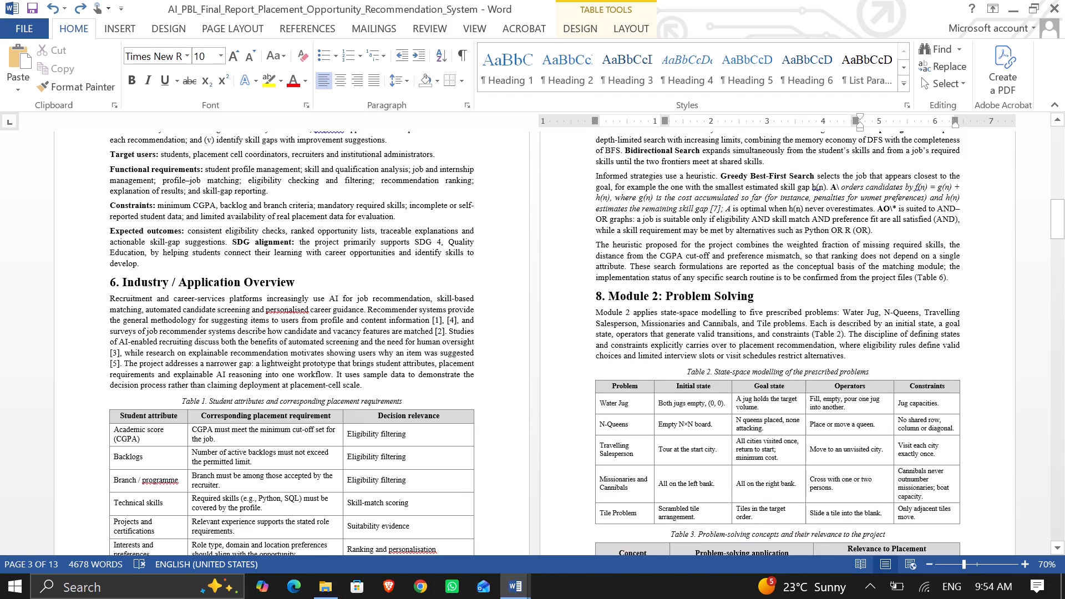
scroll(394, 404, "down", 15)
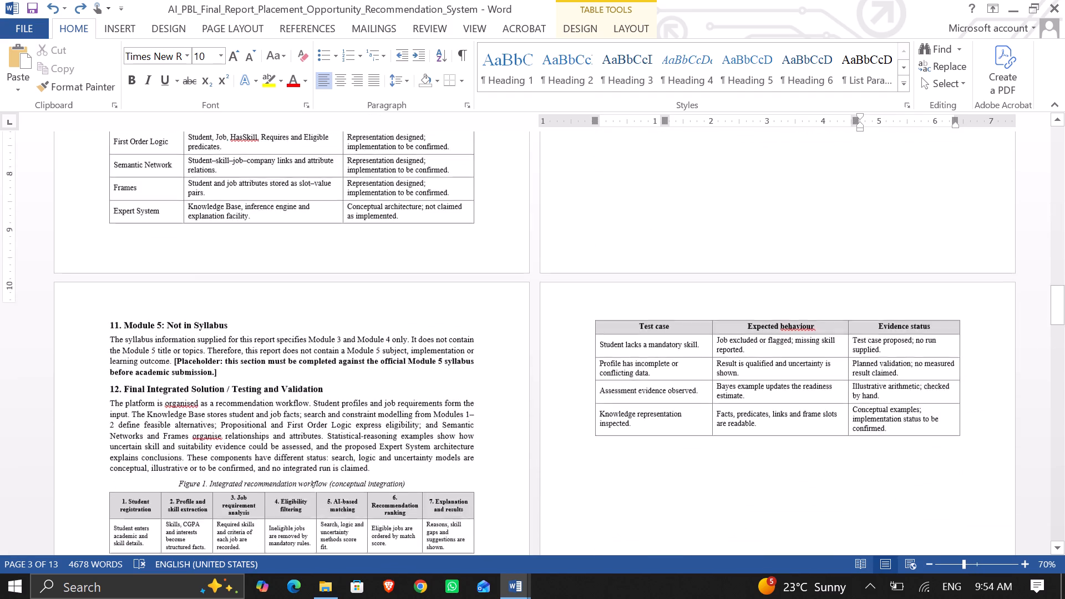
scroll(394, 404, "down", 11)
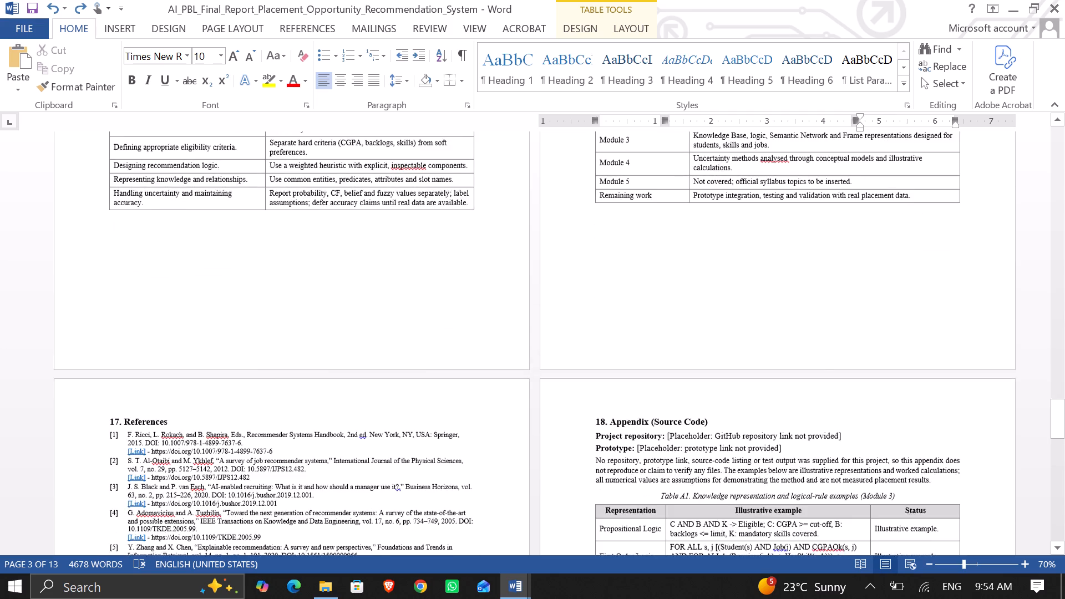
scroll(394, 404, "up", 11)
scroll(394, 404, "down", 3)
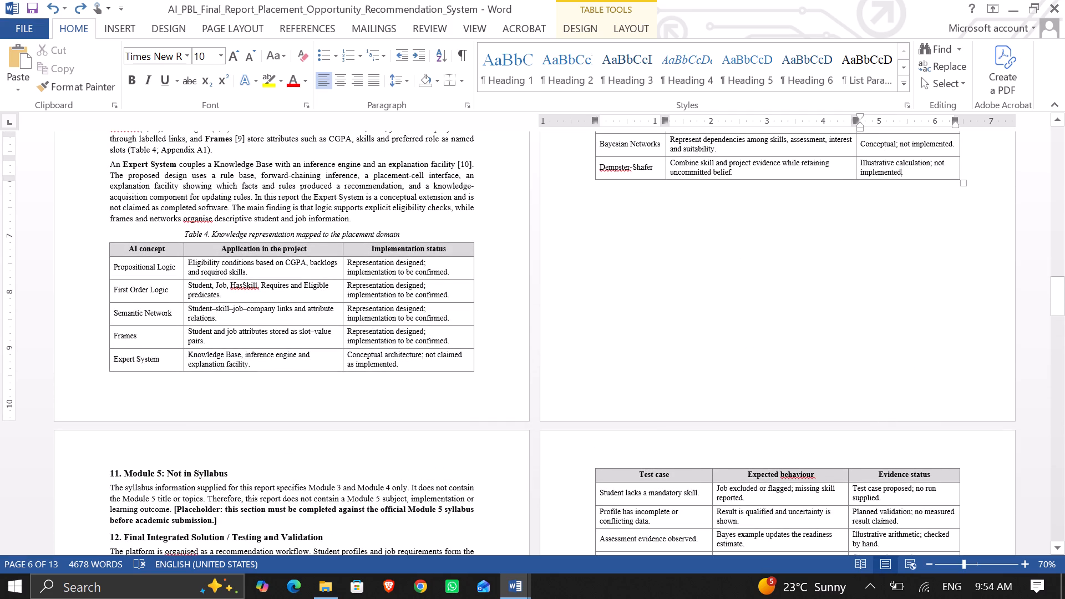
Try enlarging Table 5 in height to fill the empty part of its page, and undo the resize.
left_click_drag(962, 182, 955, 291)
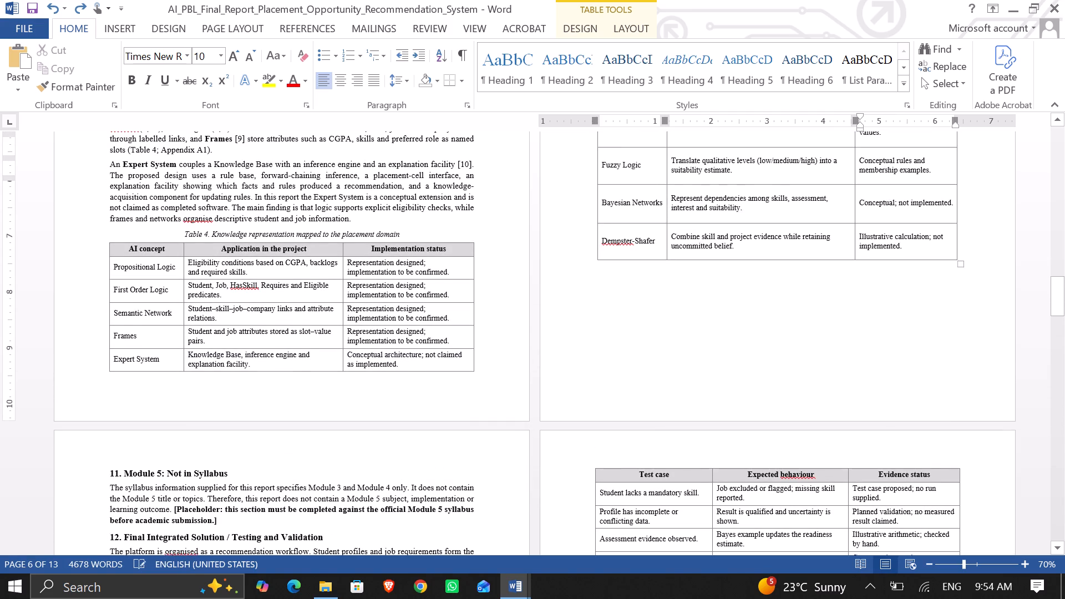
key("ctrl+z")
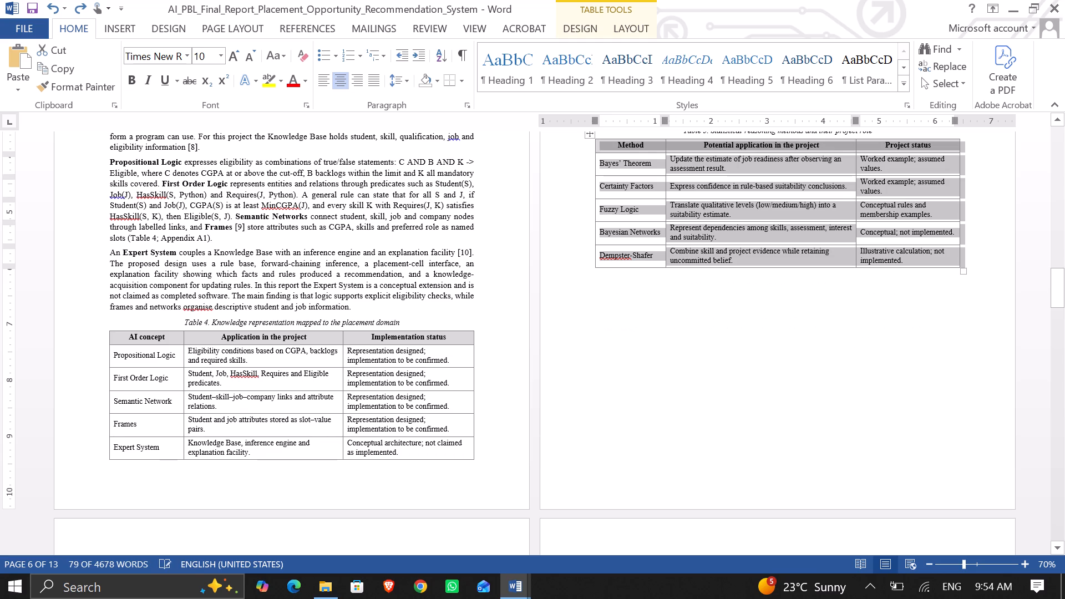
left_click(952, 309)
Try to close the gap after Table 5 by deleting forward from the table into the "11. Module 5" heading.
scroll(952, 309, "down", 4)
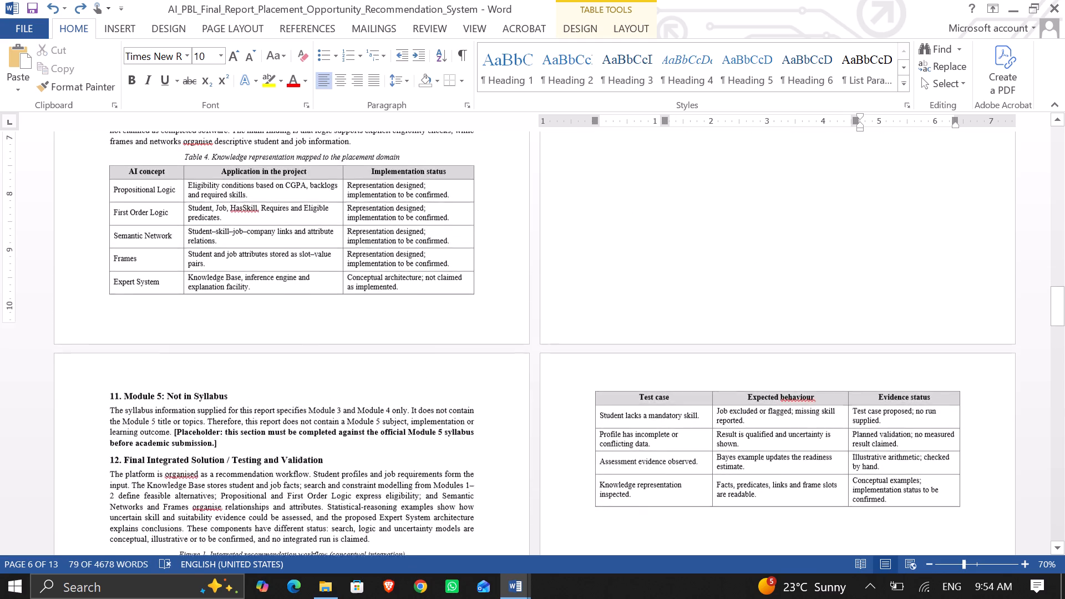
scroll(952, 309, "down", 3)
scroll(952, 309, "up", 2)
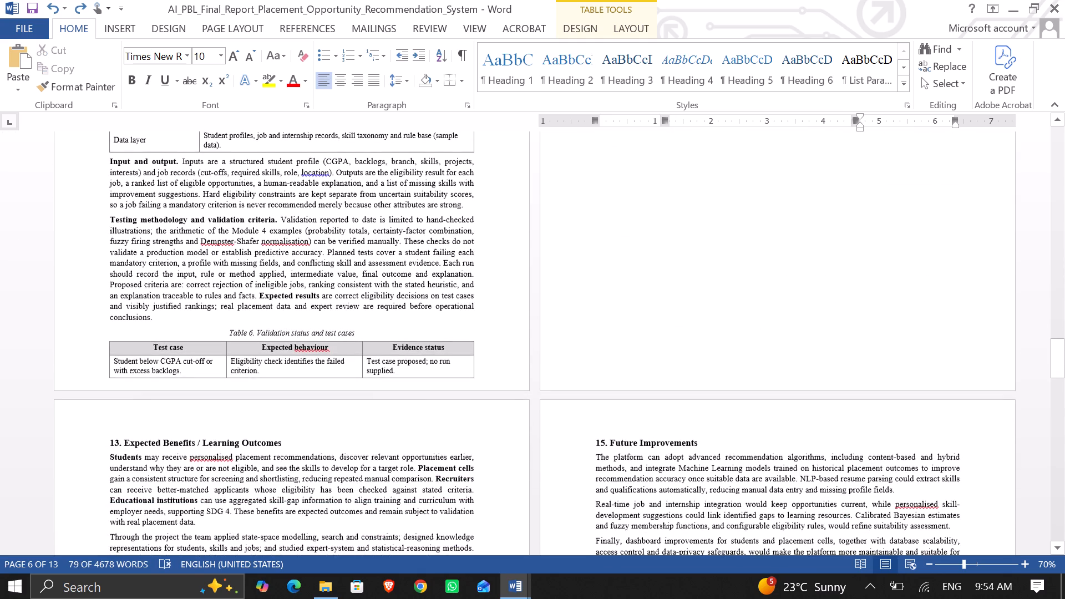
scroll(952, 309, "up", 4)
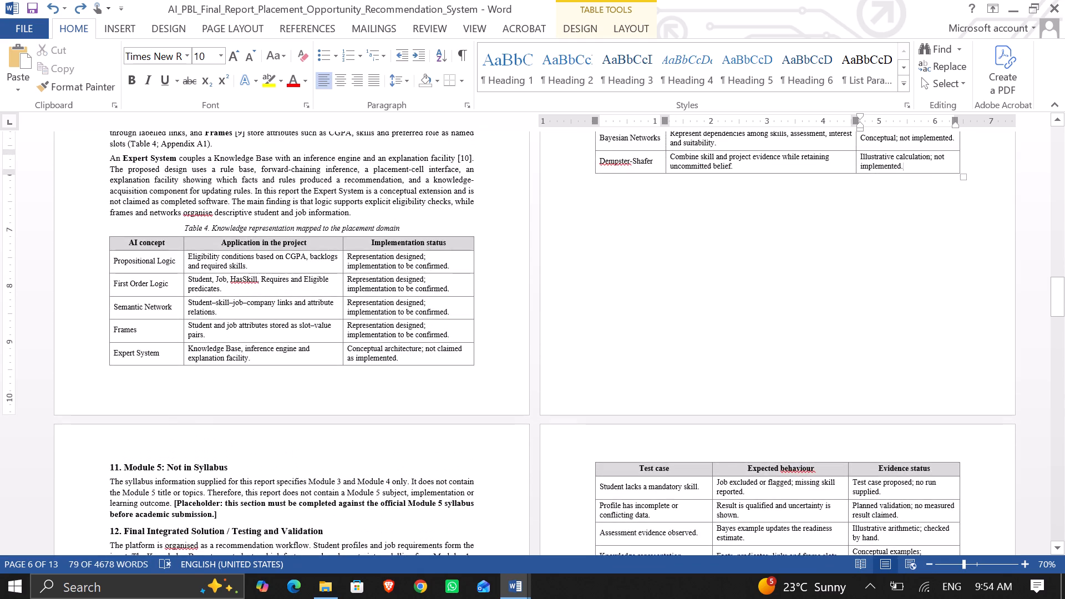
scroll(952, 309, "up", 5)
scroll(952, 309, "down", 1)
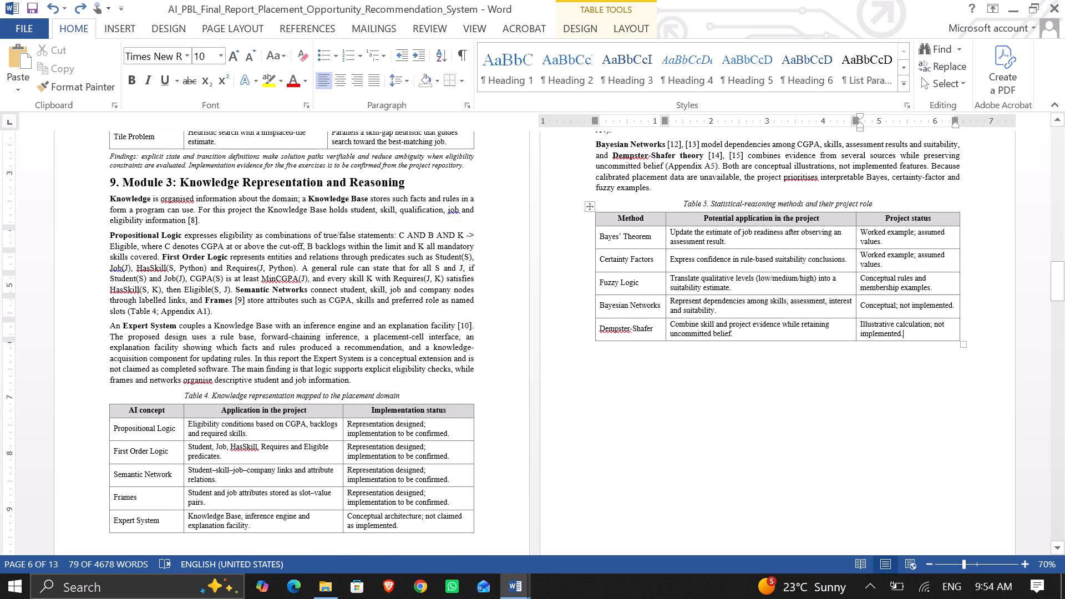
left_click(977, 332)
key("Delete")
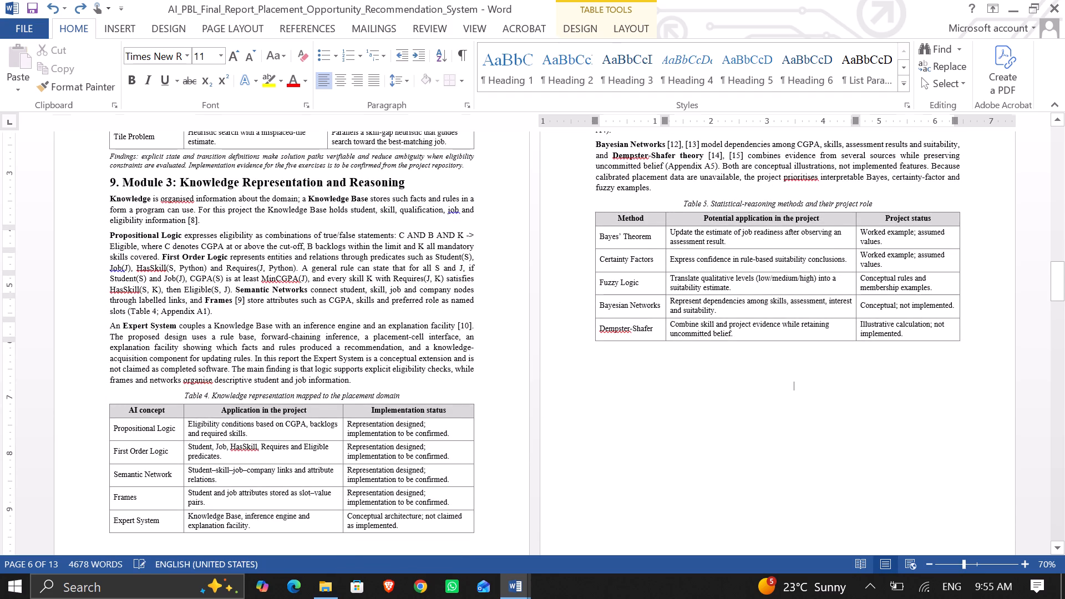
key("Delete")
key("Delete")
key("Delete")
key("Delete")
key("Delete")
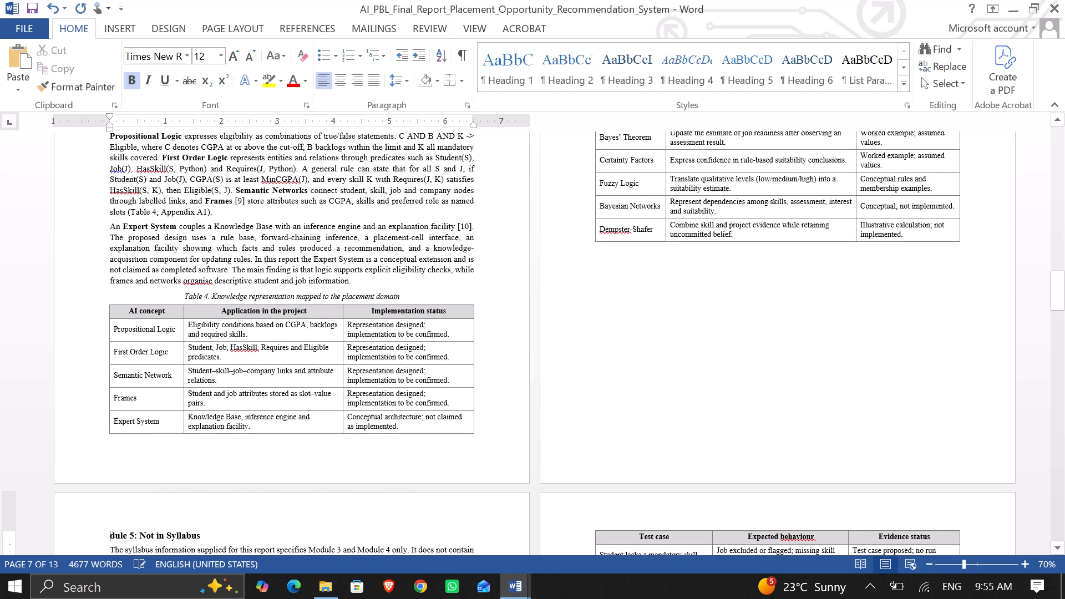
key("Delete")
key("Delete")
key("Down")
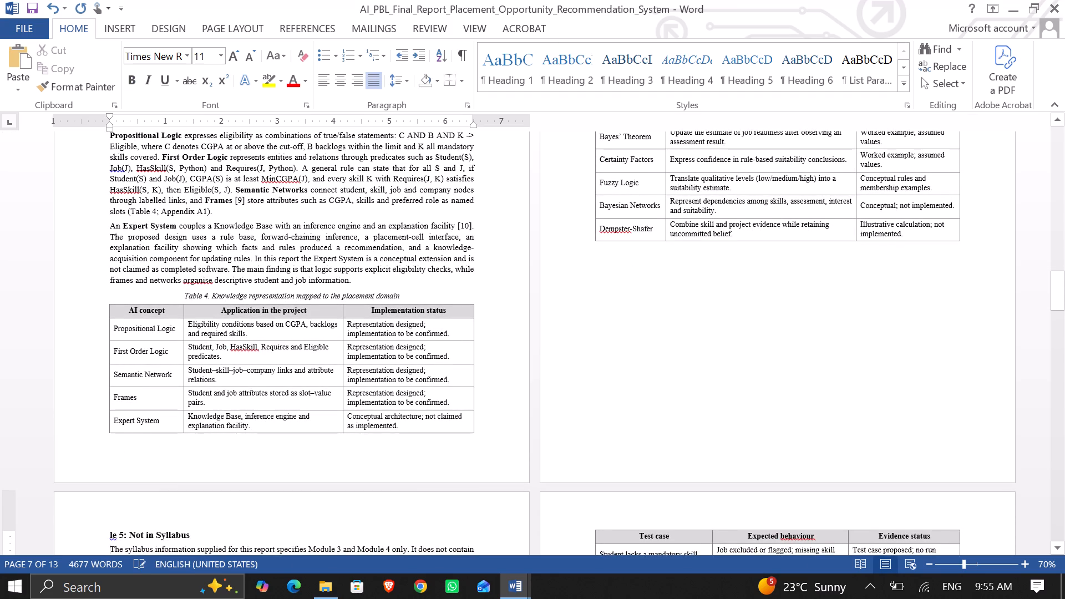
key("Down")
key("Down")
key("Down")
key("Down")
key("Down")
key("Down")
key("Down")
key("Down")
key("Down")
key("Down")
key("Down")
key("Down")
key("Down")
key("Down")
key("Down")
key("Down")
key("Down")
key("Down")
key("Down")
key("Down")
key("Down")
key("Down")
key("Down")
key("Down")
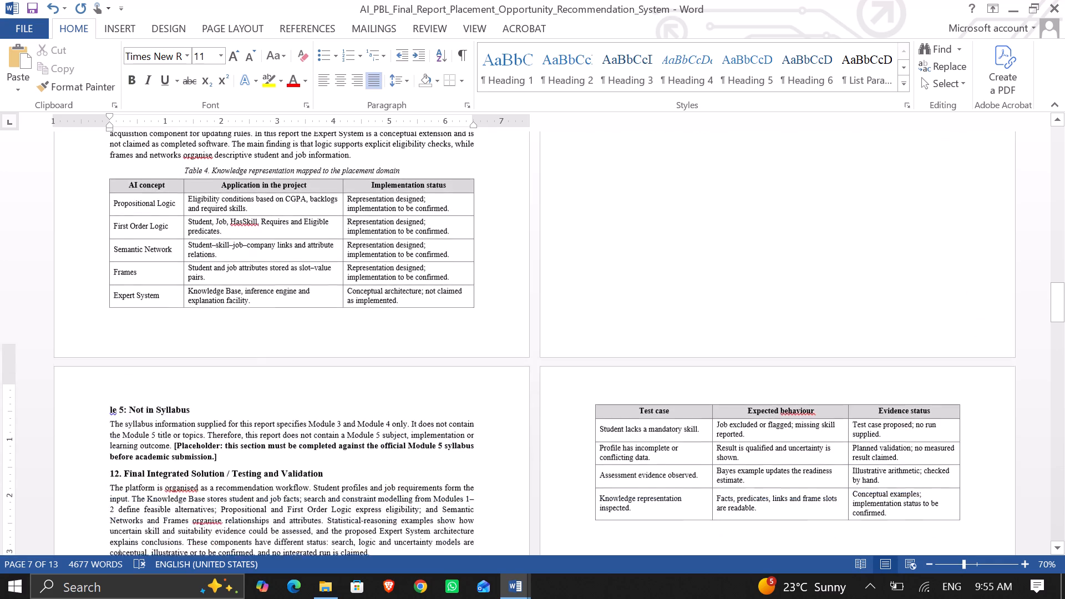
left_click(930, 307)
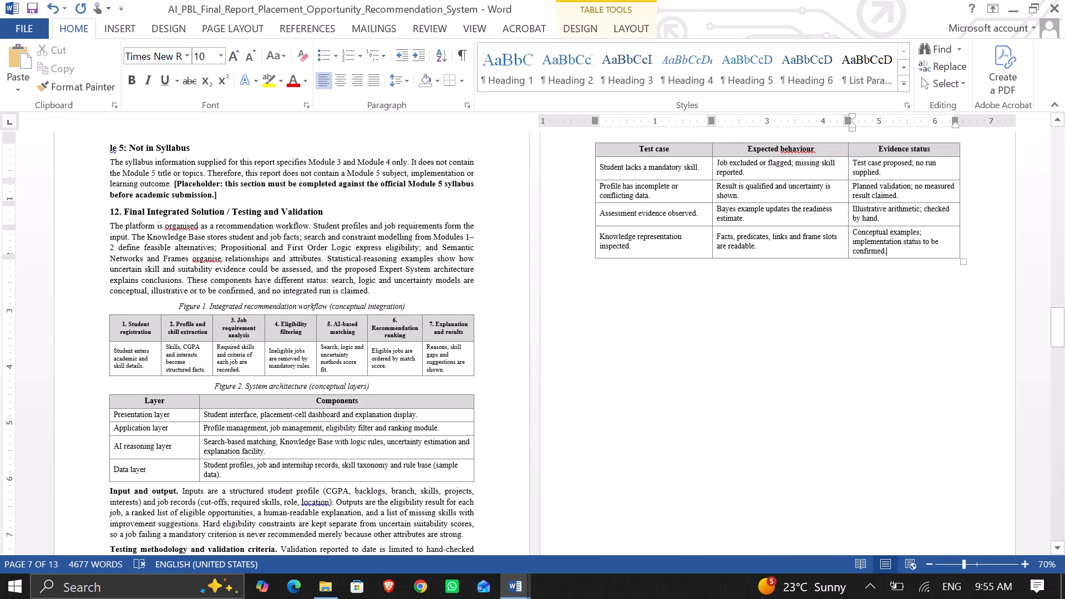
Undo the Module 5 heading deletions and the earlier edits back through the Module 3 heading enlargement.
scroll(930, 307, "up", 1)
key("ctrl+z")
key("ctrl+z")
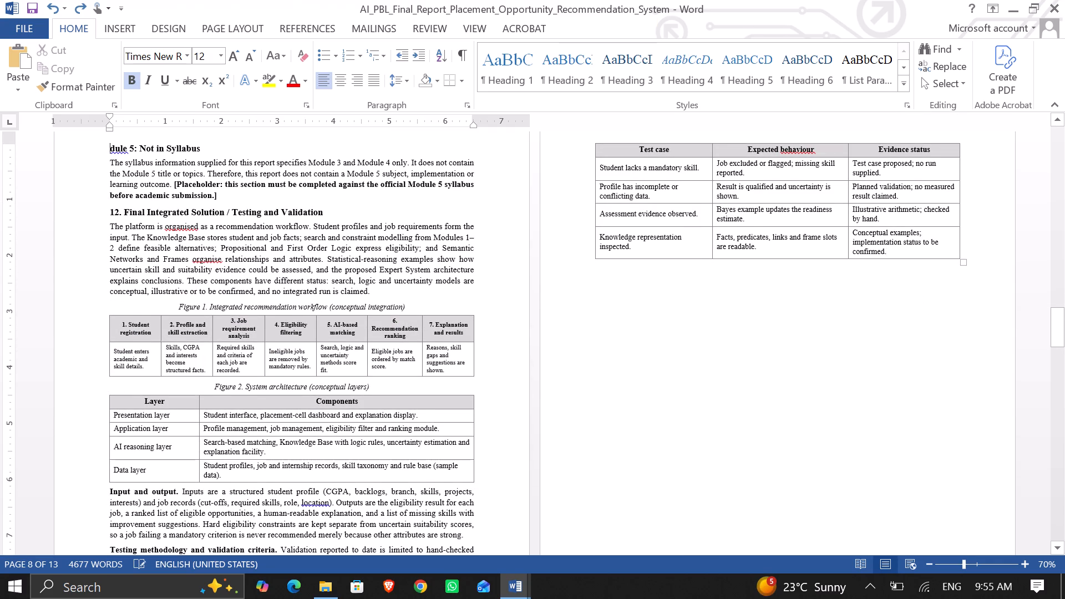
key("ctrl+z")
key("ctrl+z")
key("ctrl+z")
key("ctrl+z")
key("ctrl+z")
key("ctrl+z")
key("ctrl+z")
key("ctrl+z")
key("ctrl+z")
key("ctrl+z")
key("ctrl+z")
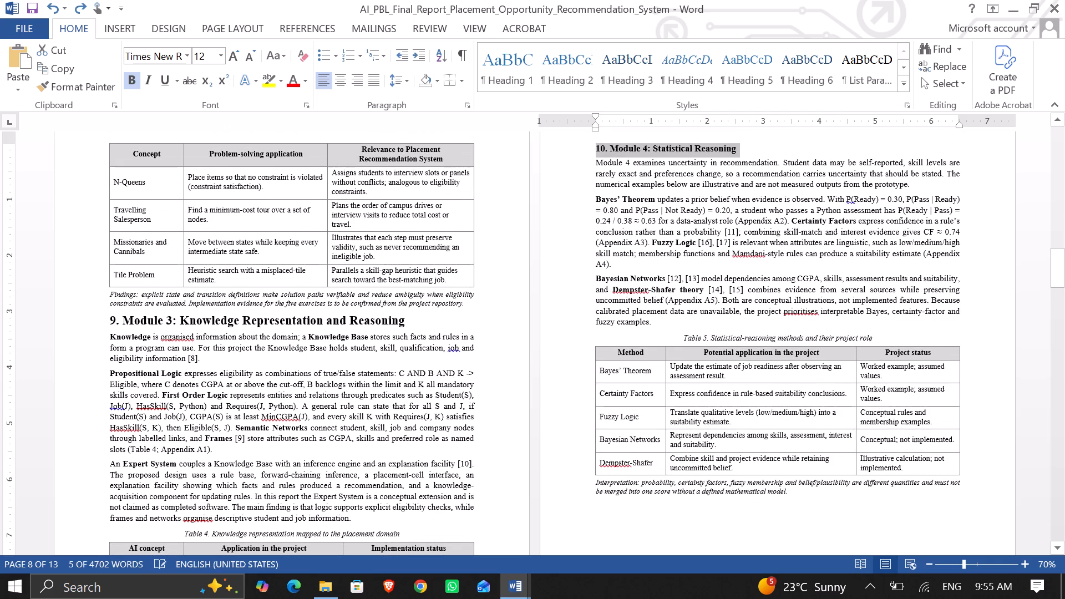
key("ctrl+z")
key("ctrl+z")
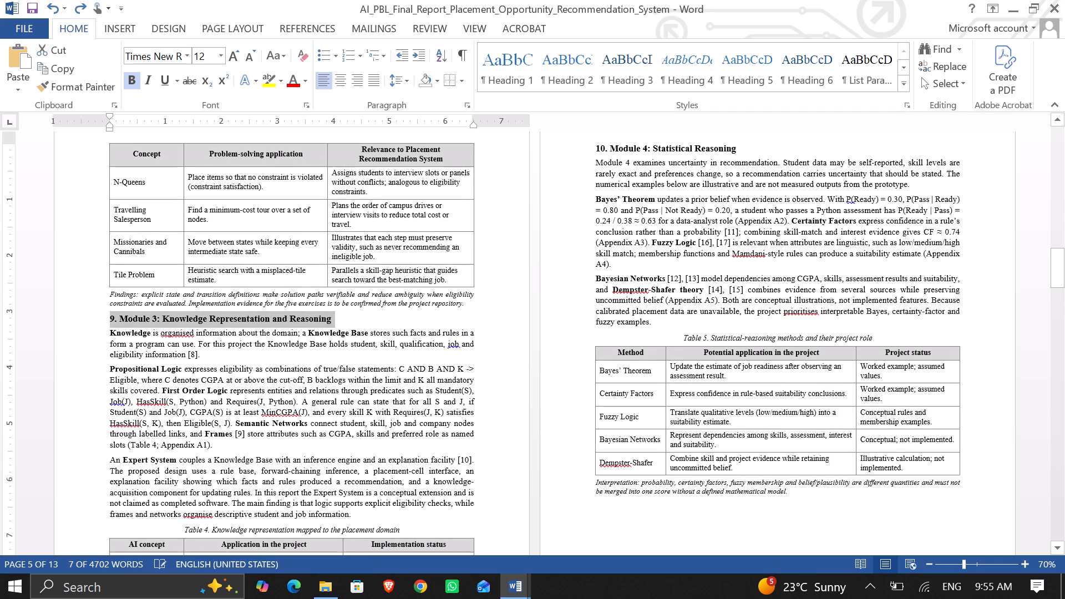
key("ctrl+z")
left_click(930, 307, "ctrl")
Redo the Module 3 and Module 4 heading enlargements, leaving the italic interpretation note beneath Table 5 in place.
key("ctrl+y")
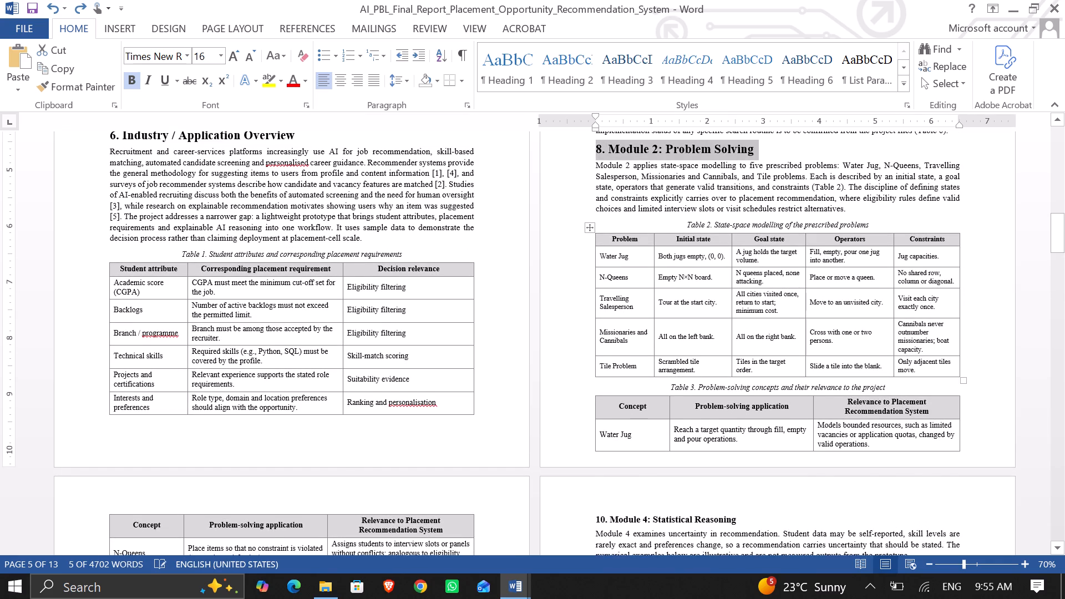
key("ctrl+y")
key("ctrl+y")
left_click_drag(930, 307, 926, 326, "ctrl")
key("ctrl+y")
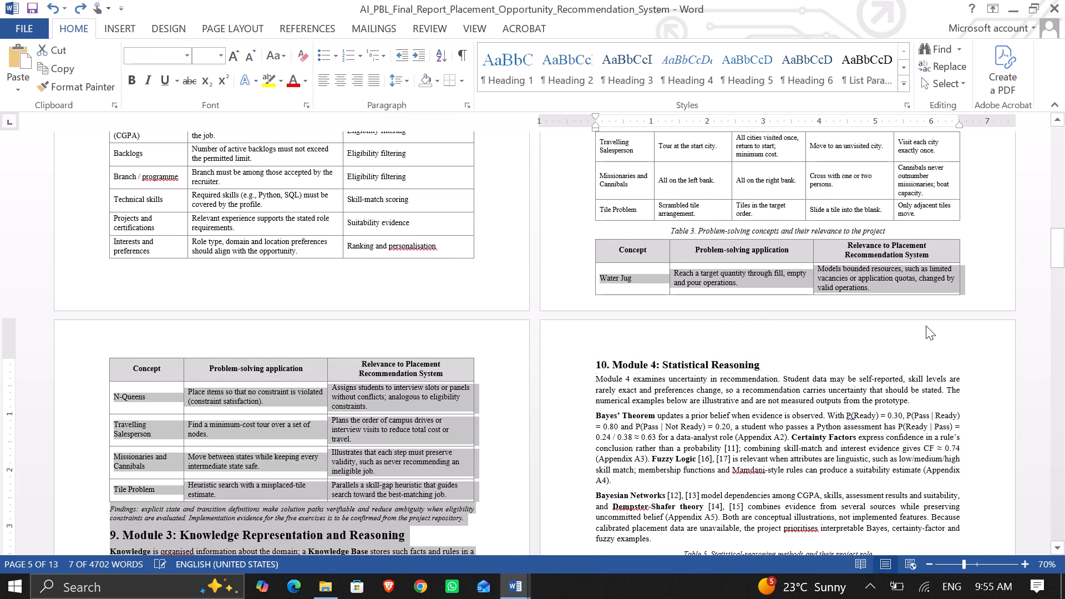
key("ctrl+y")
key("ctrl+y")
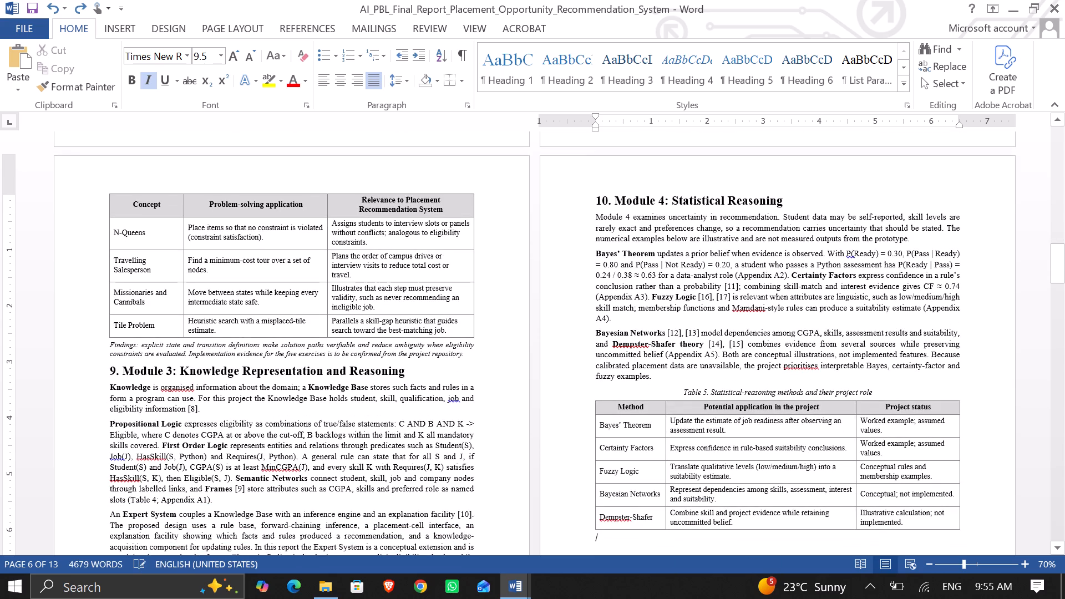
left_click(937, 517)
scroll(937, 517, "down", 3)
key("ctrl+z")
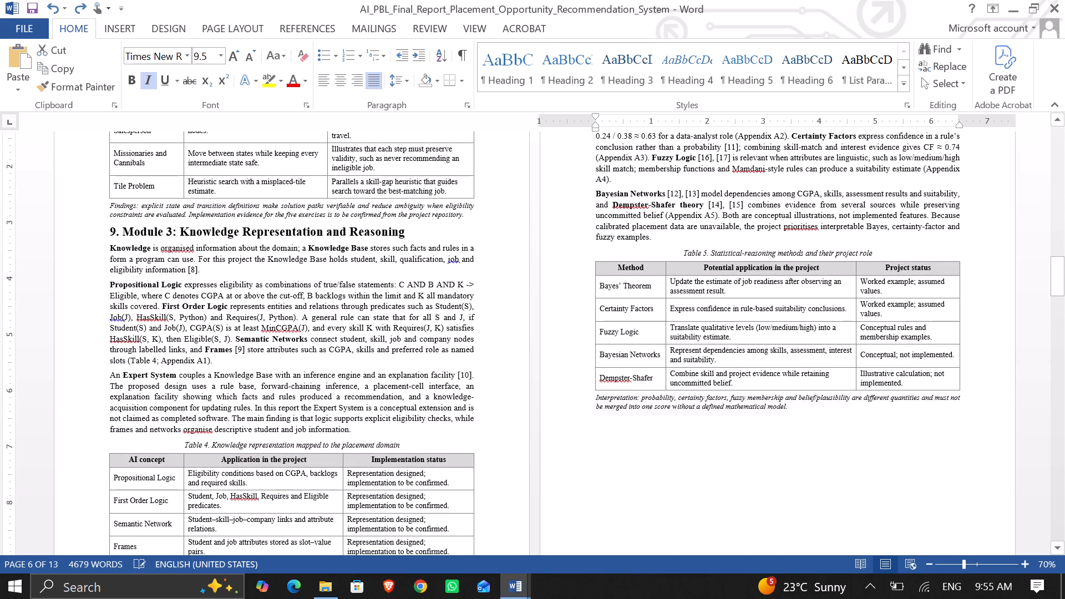
Remove the break after the interpretation note beneath Table 5, pulling the Module 5 section onto the same page.
left_click(851, 434)
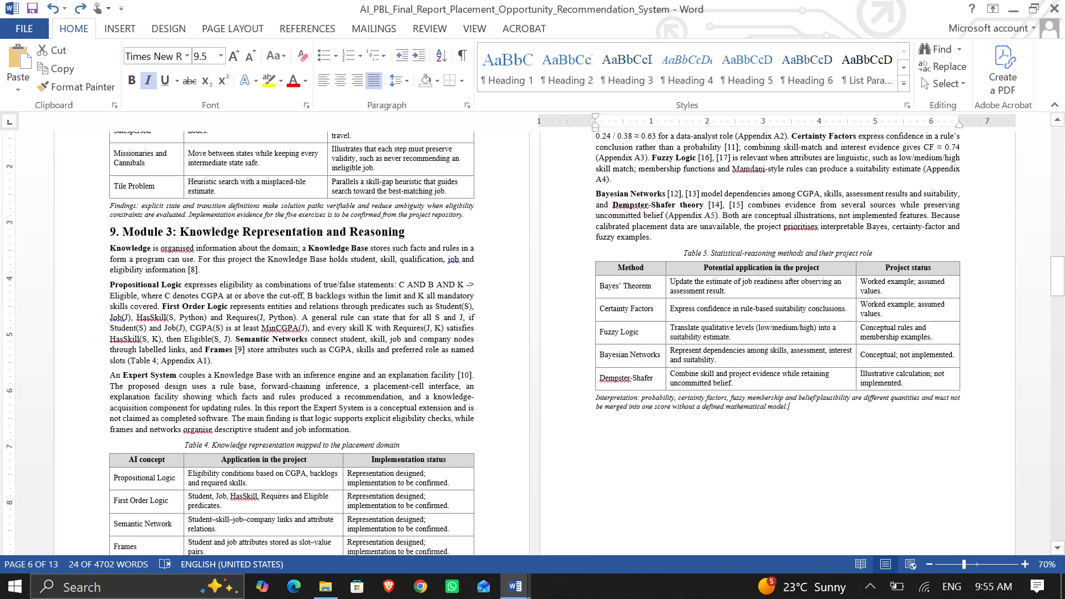
key("Delete")
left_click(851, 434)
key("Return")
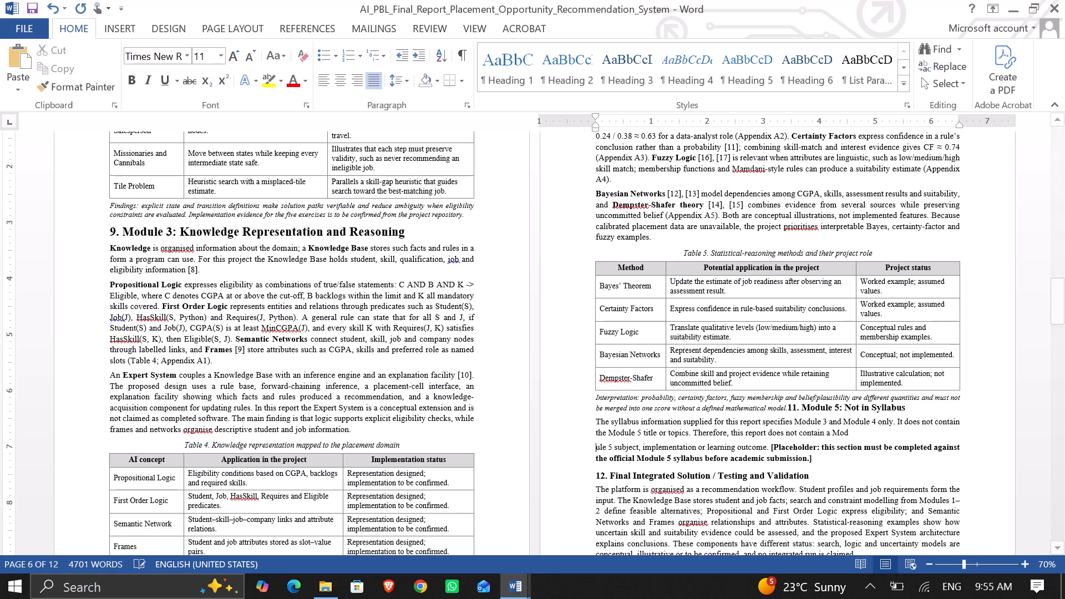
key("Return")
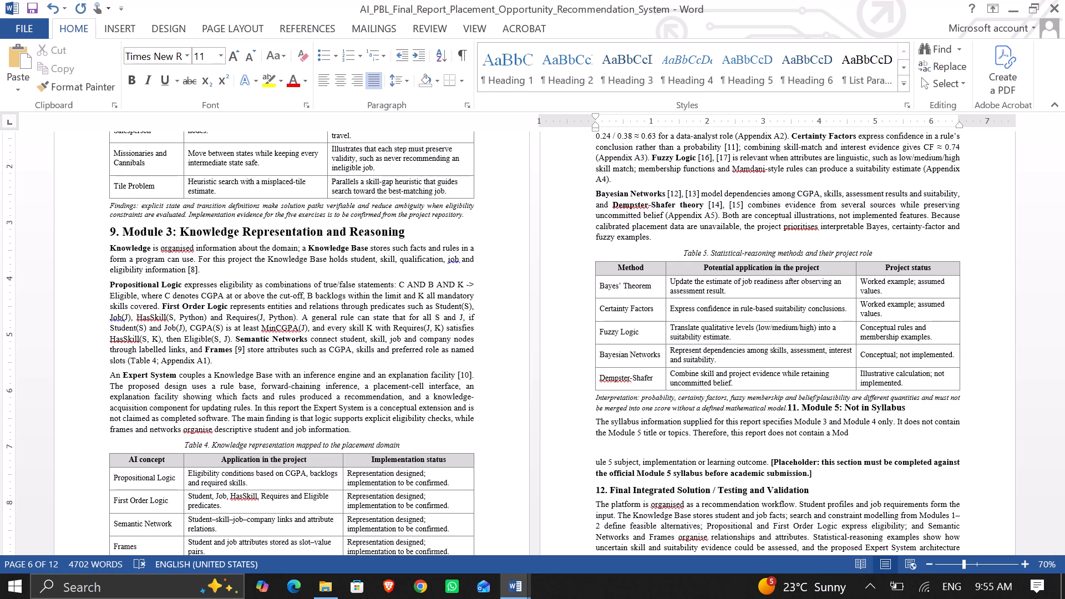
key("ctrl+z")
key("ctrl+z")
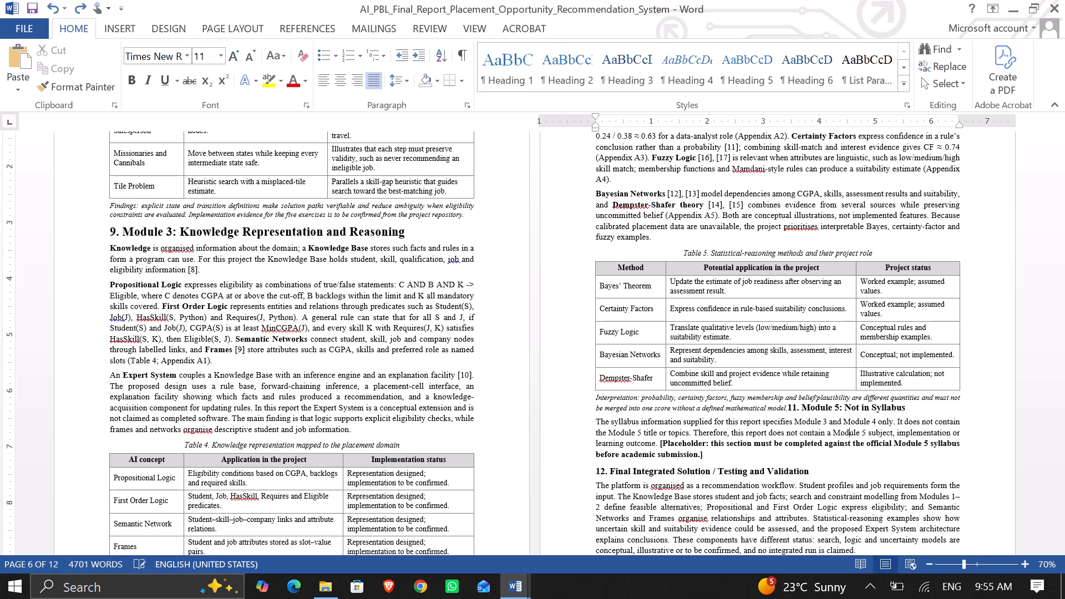
Move the "11. Module 5: Not in Syllabus" heading onto its own line below the interpretation note.
left_click(788, 408)
key("Return")
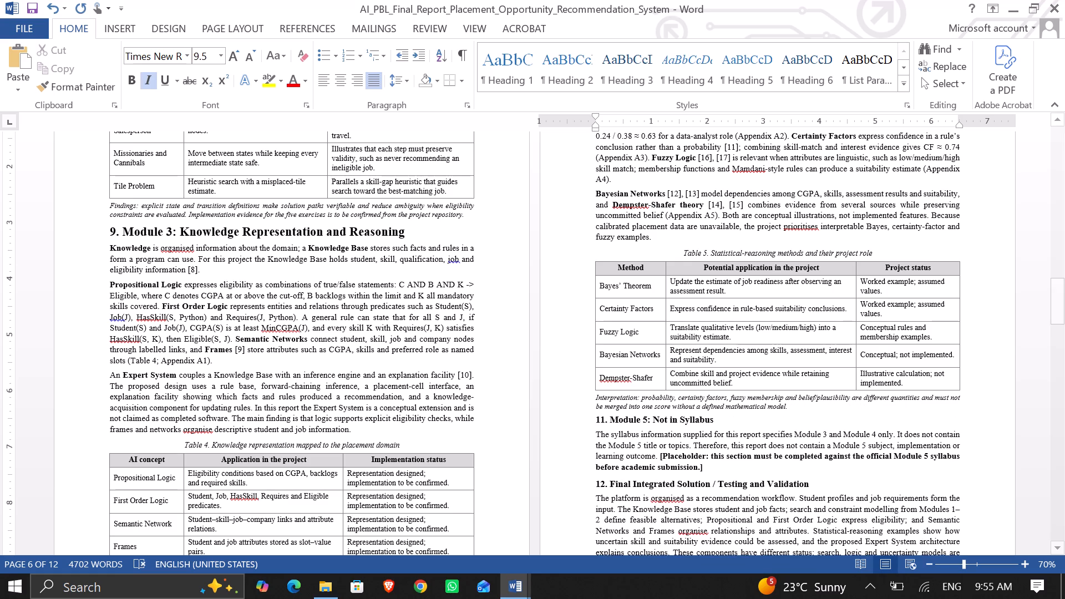
Delete the italic interpretation note between Table 5 and the "11. Module 5" heading.
left_click_drag(793, 413, 632, 389)
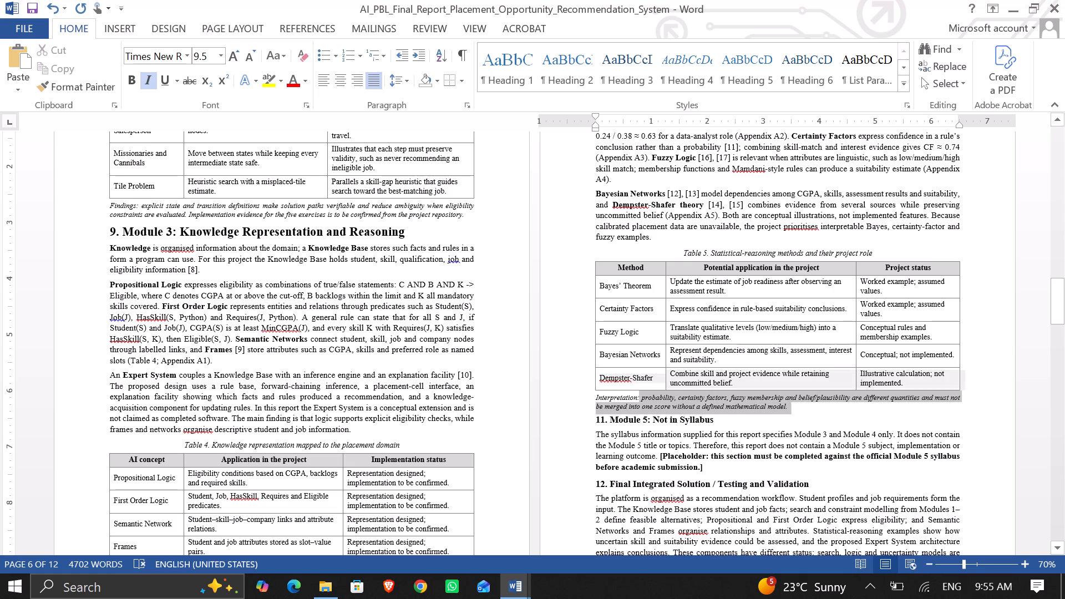
left_click_drag(632, 389, 600, 399)
key("BackSpace")
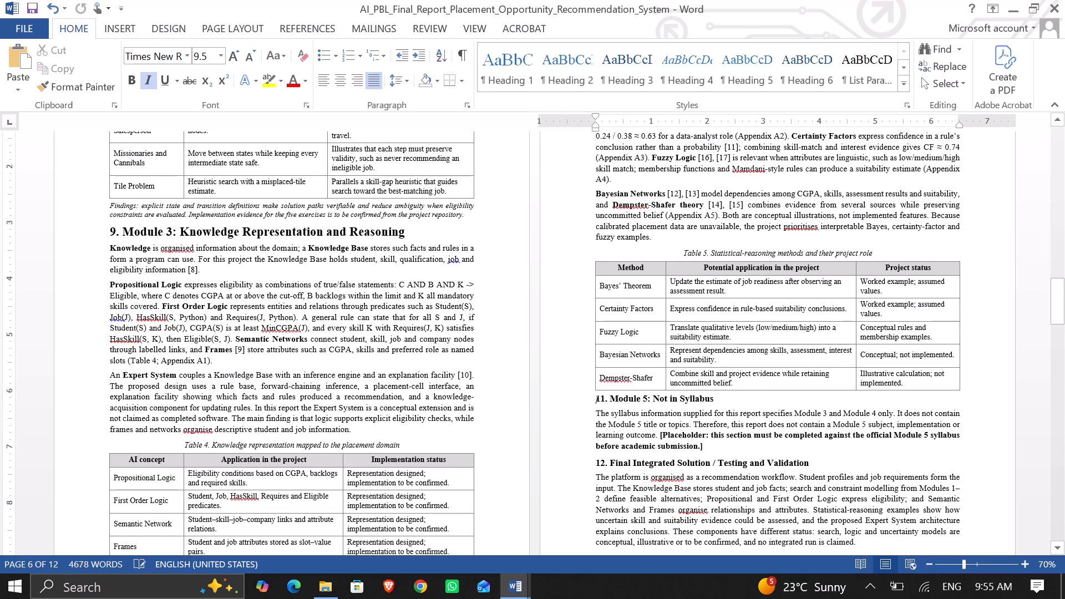
Enlarge the "11. Module 5: Not in Syllabus" heading to 16 pt.
left_click_drag(720, 398, 597, 399)
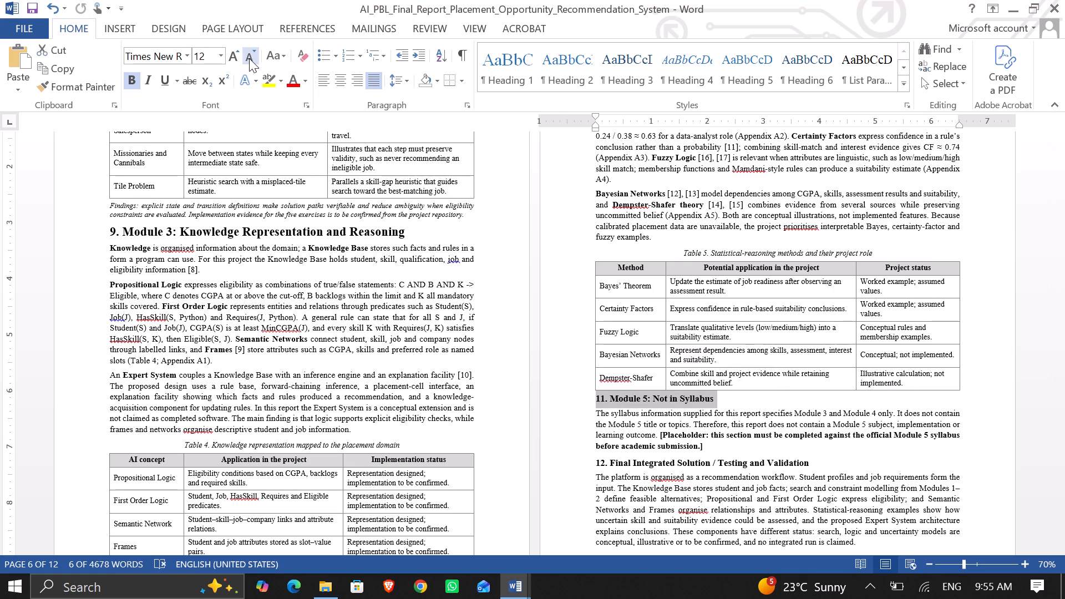
double_click(236, 57)
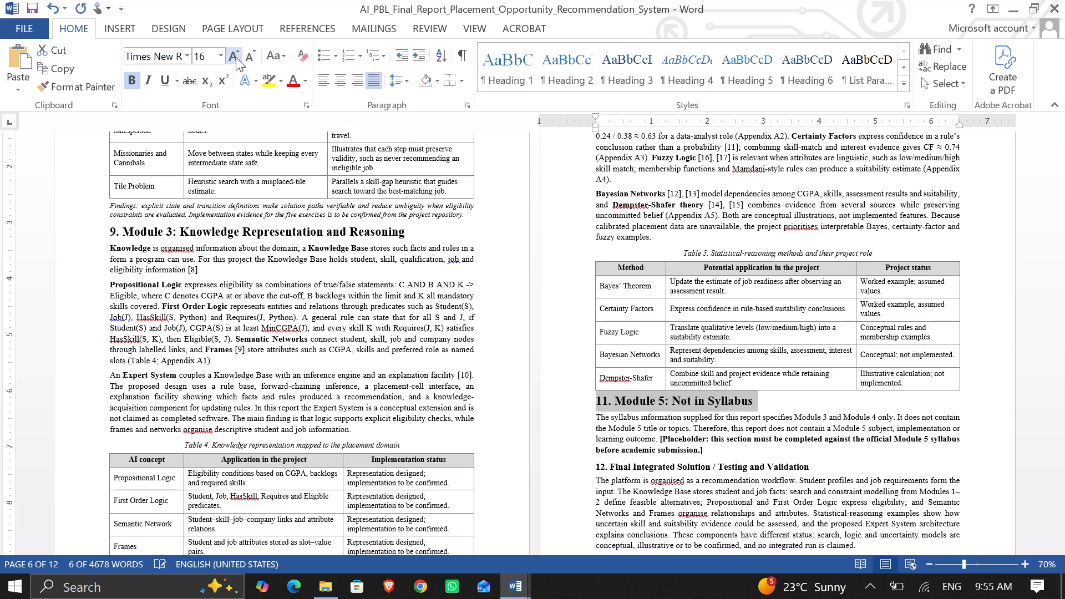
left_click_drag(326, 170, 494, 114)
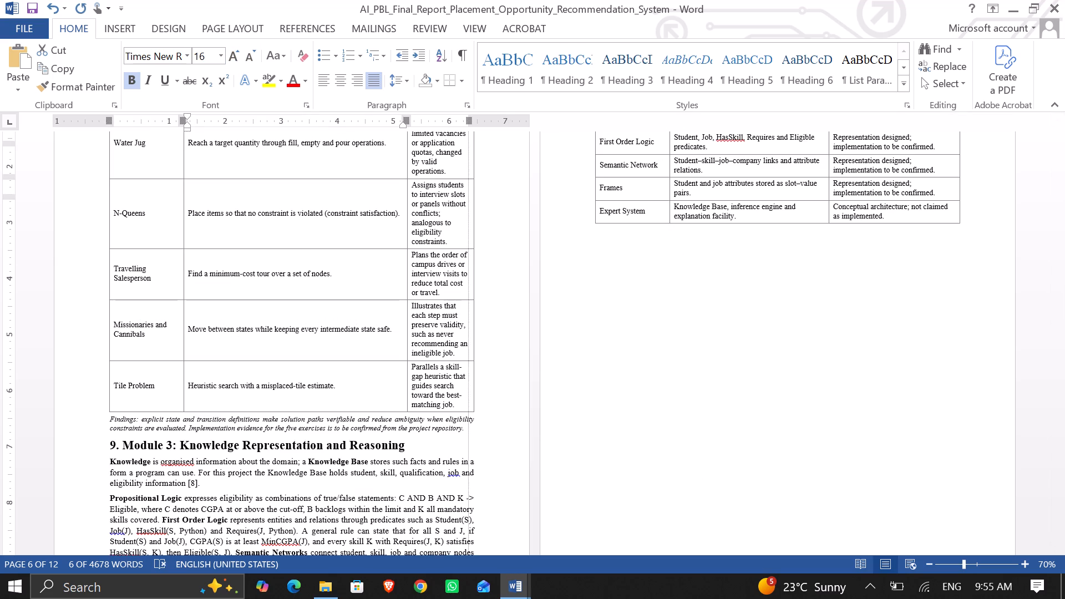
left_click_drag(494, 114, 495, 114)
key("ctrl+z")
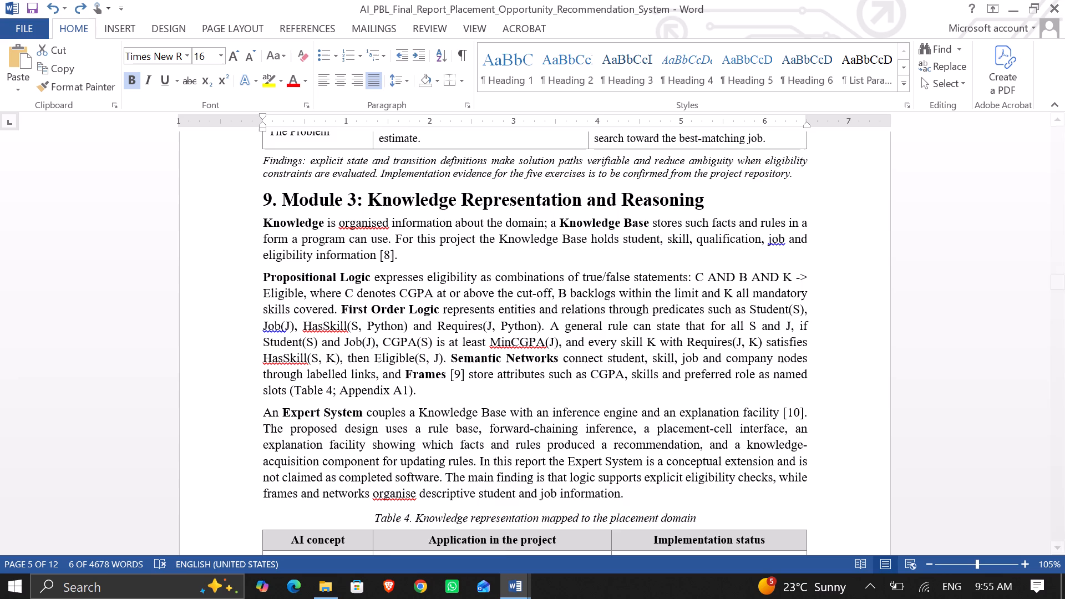
Enlarge the "12. Final Integrated Solution / Testing and Validation" heading to 16 pt.
scroll(445, 297, "down", 8)
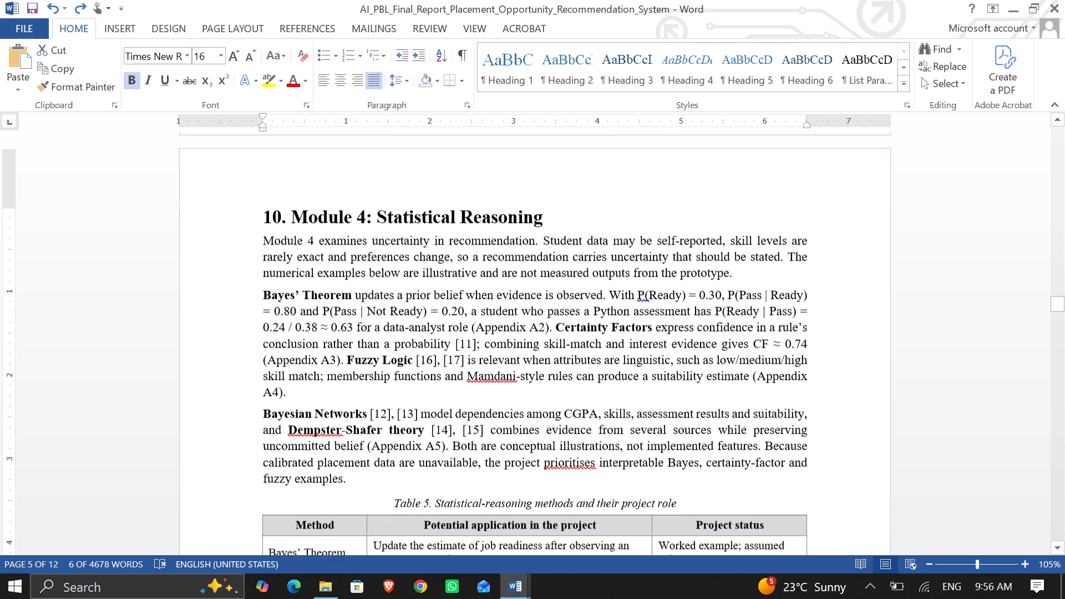
scroll(445, 297, "down", 8)
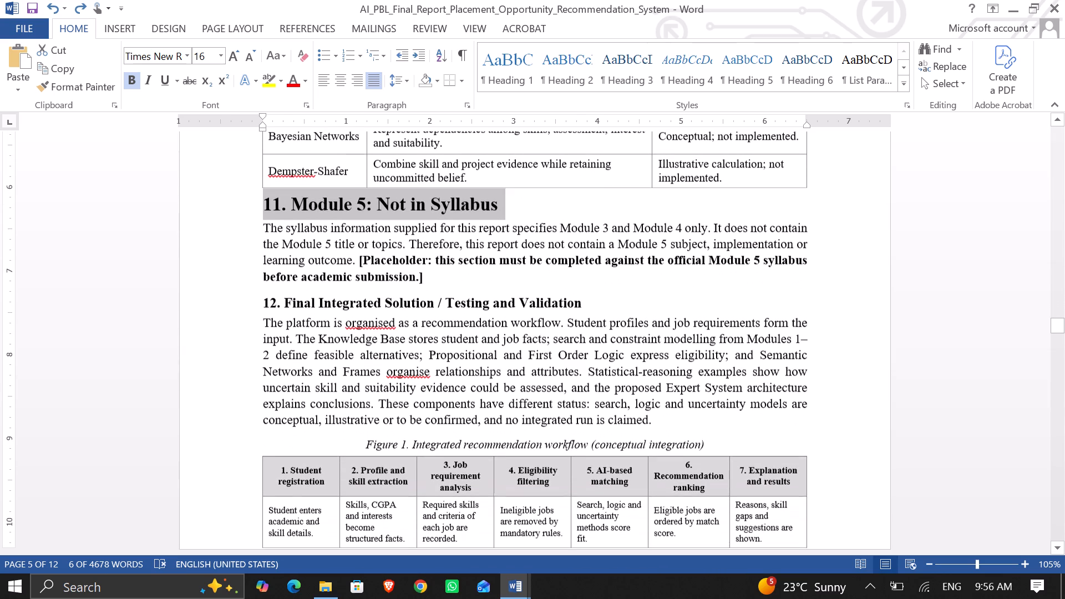
scroll(445, 297, "down", 1)
left_click(445, 297)
triple_click(418, 304)
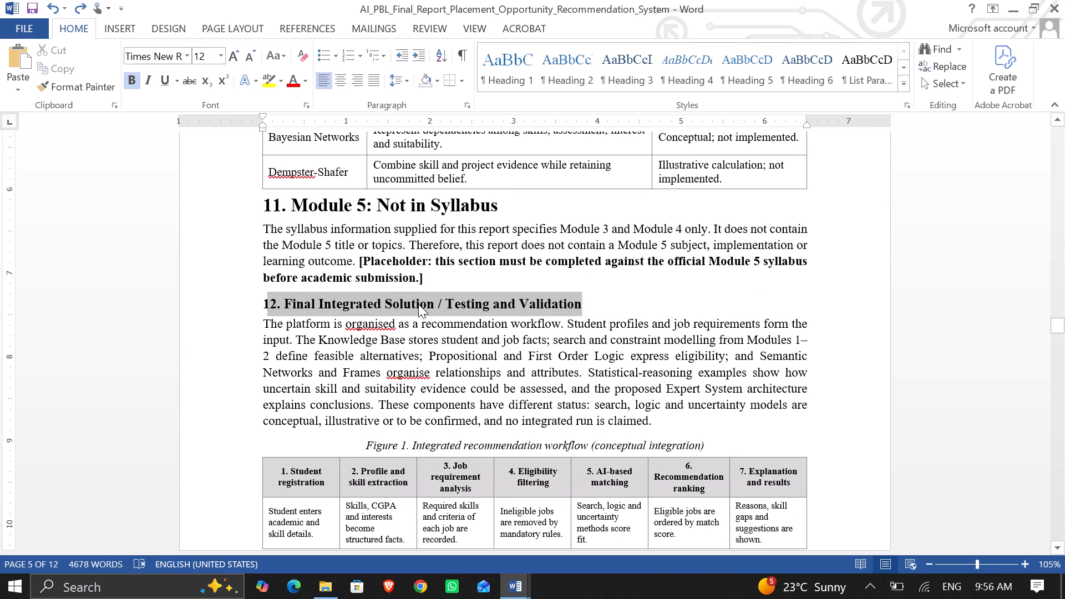
double_click(235, 55)
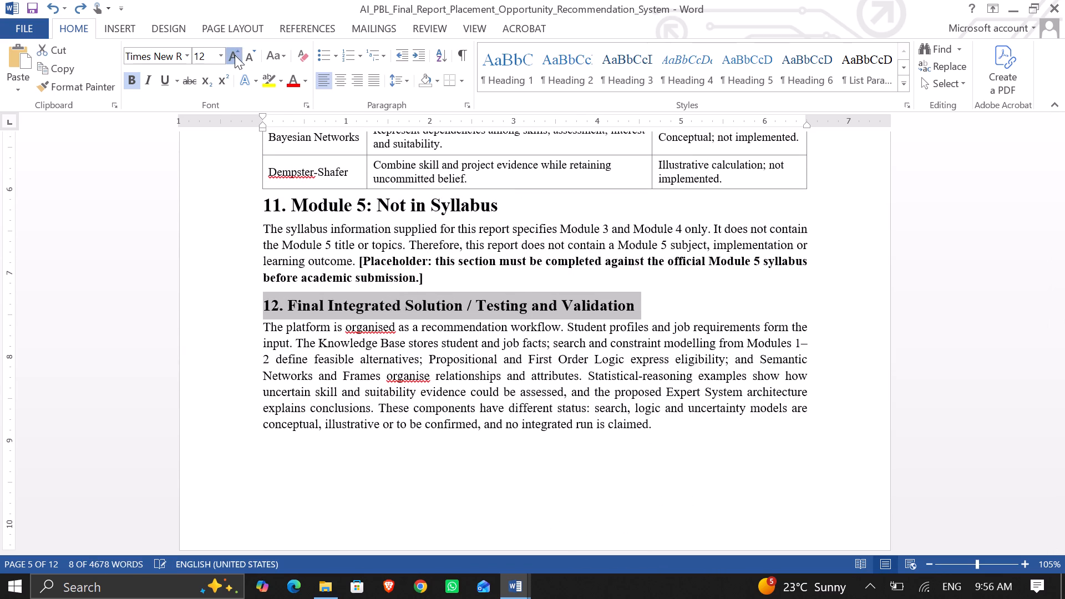
Remove the paragraph break before the Figure 1 caption, pulling the Figure 1 workflow table up beneath the section 12 paragraph.
scroll(322, 314, "down", 2)
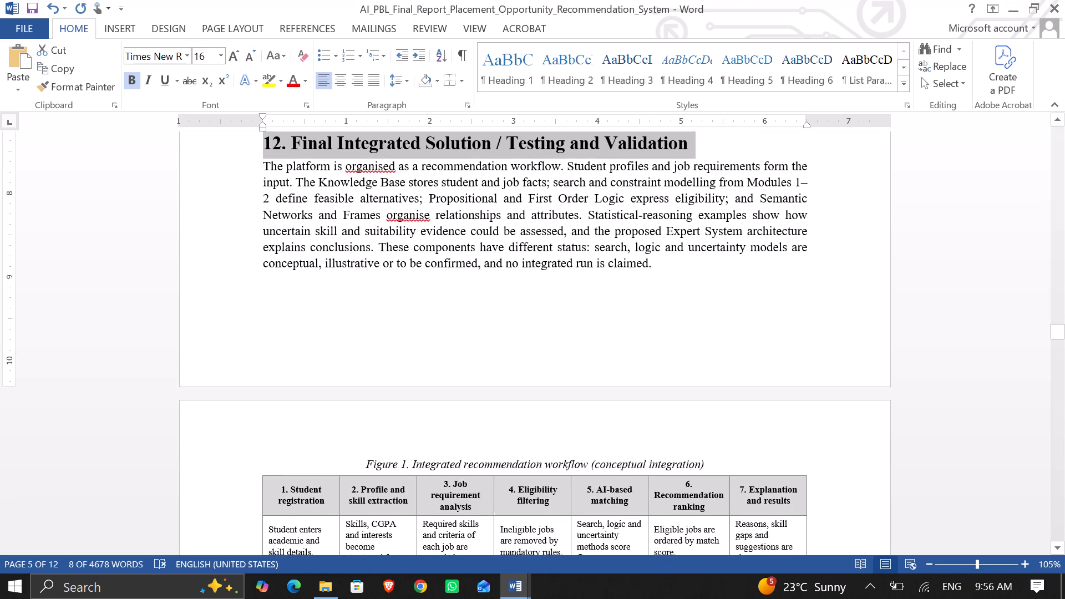
scroll(621, 348, "down", 1)
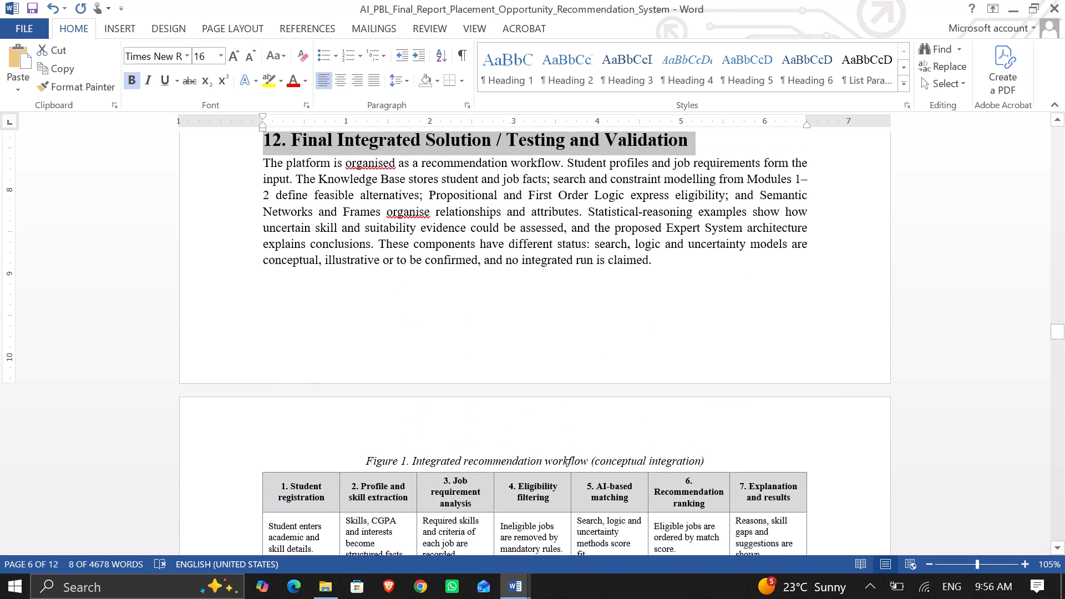
left_click(716, 275)
key("Delete")
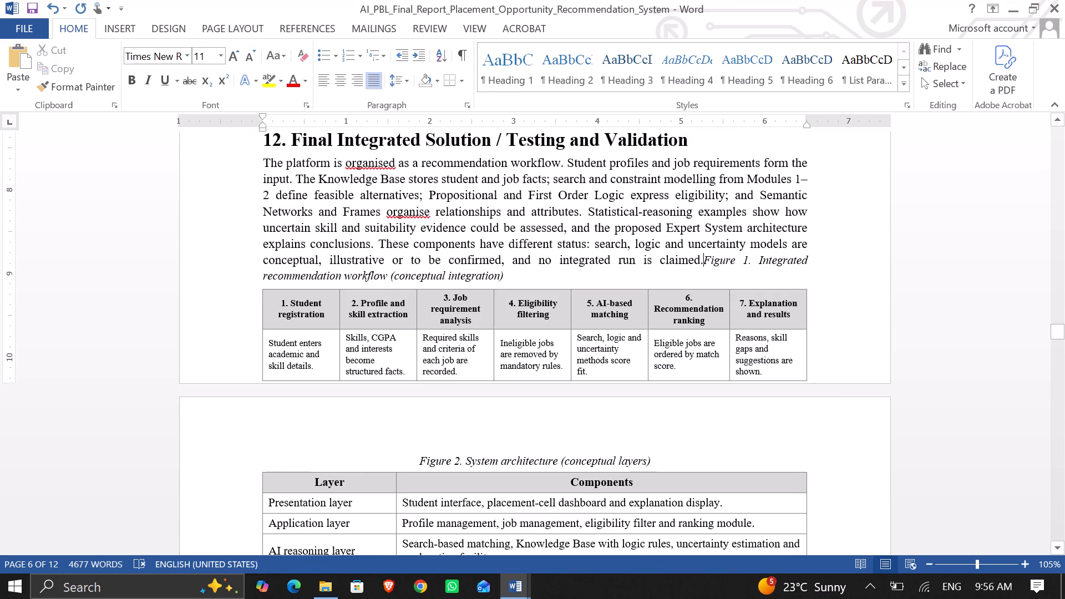
Delete the italic Figure 1 caption text at the end of the section 12 paragraph.
scroll(419, 480, "down", 1)
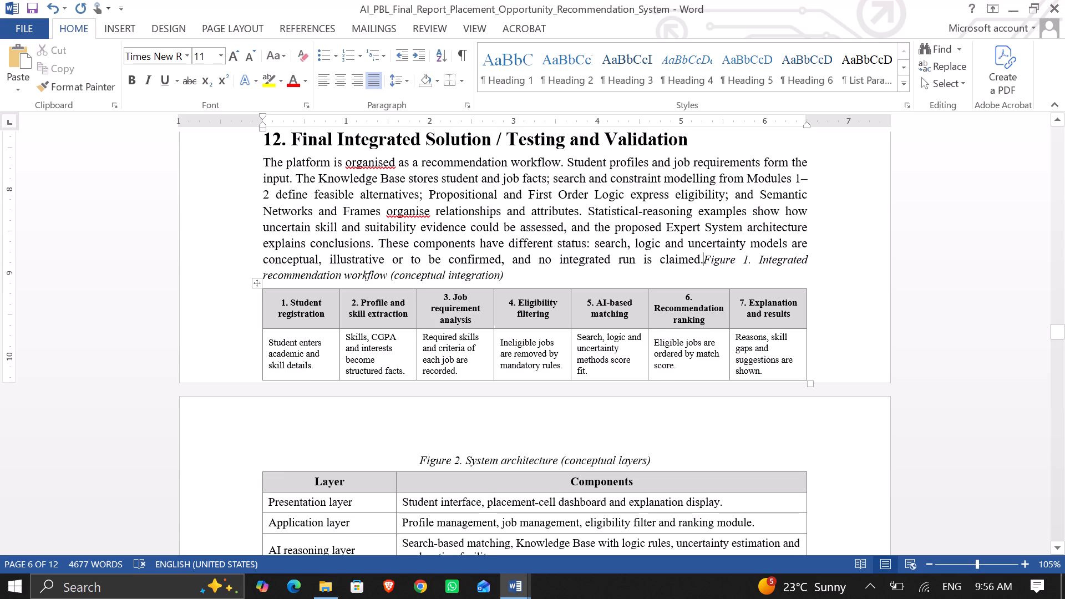
left_click_drag(707, 251, 707, 273)
left_click(707, 273)
left_click_drag(705, 258, 705, 276)
key("BackSpace")
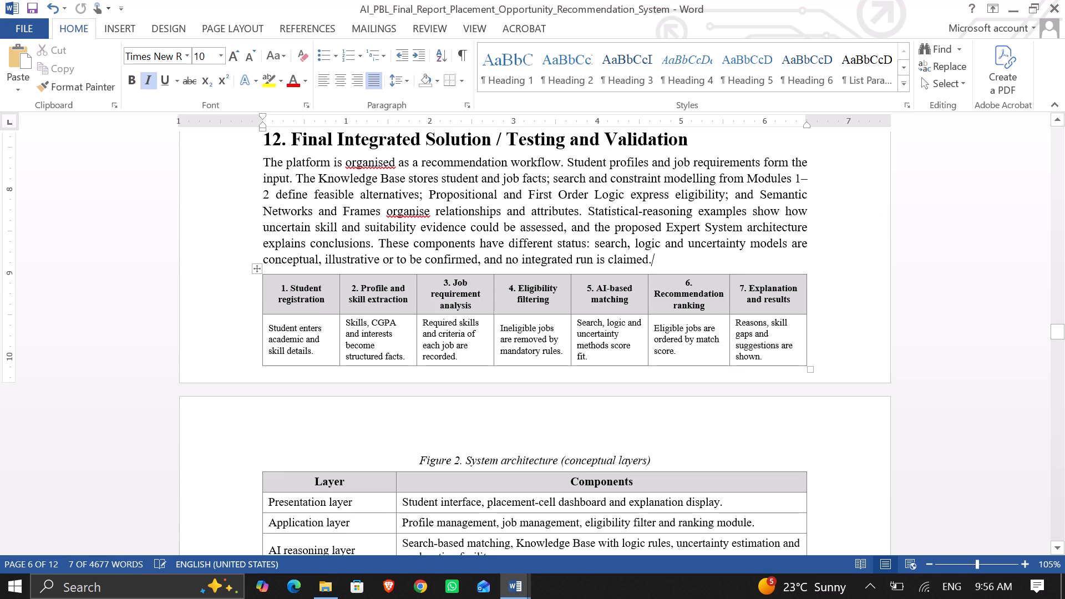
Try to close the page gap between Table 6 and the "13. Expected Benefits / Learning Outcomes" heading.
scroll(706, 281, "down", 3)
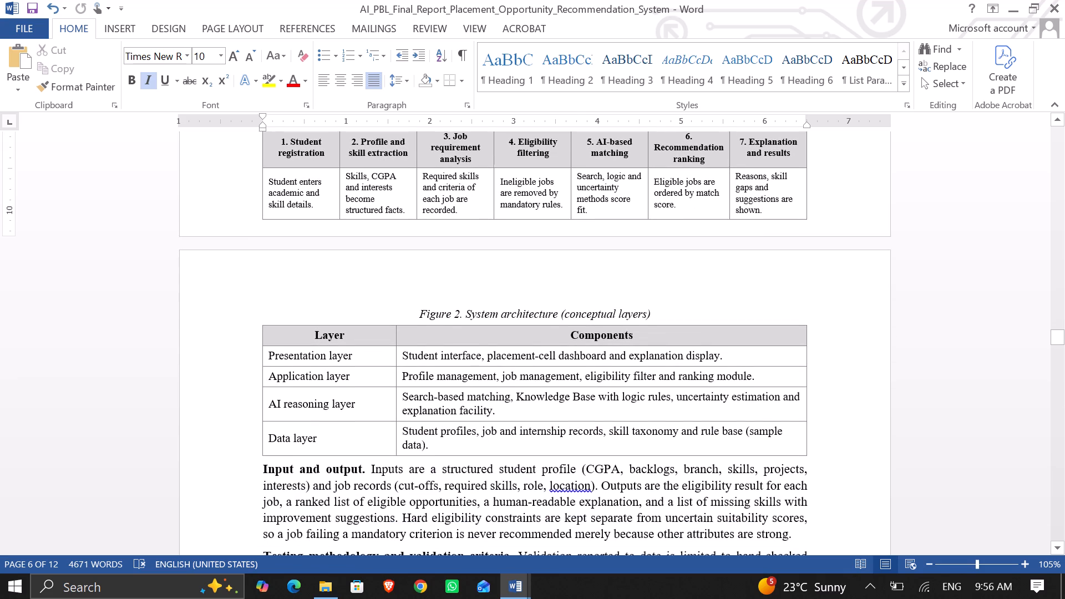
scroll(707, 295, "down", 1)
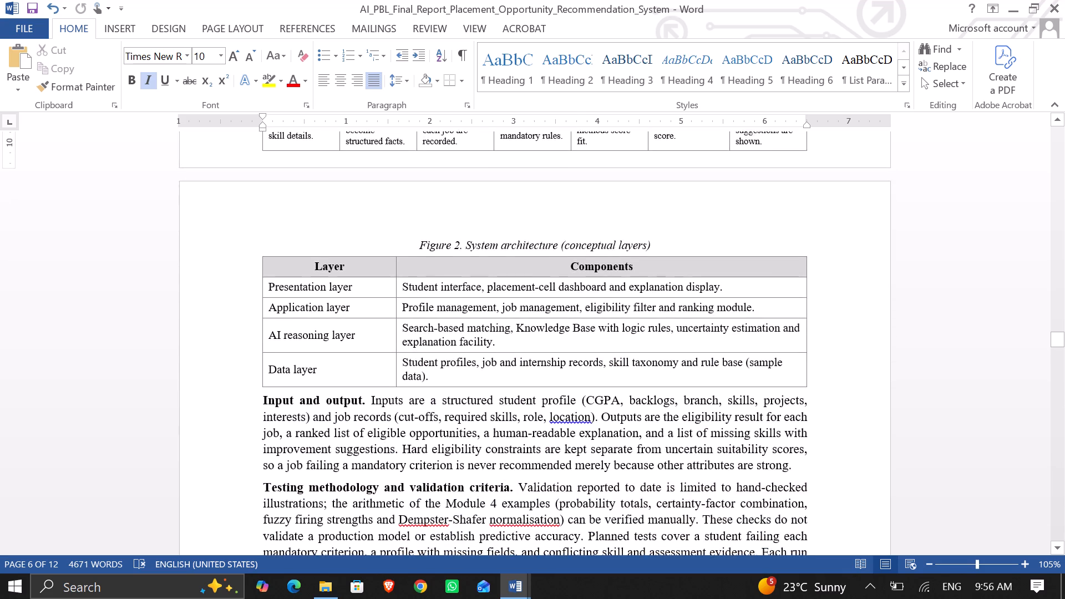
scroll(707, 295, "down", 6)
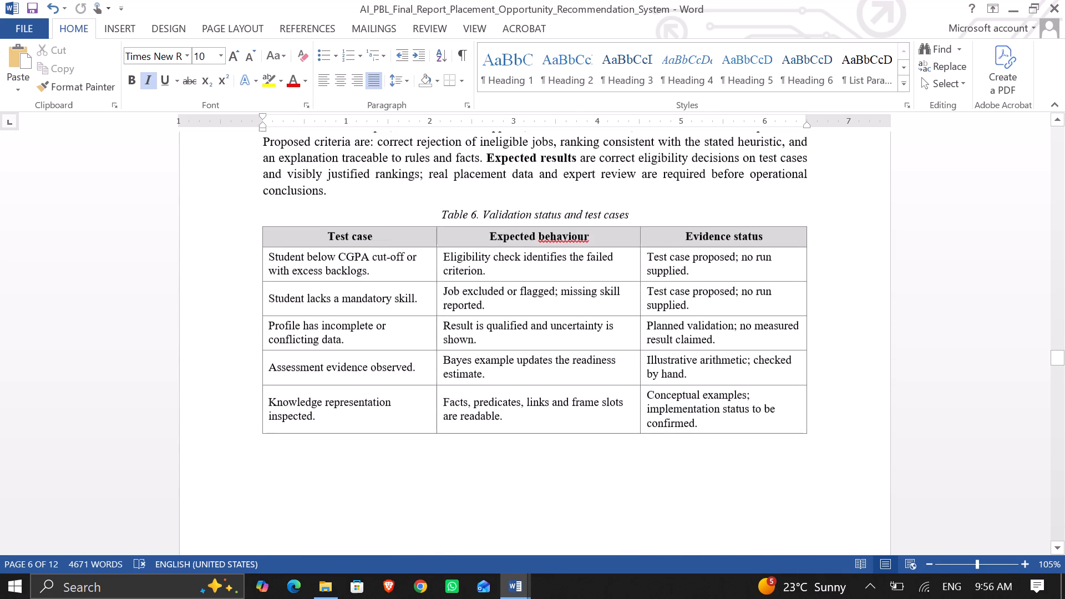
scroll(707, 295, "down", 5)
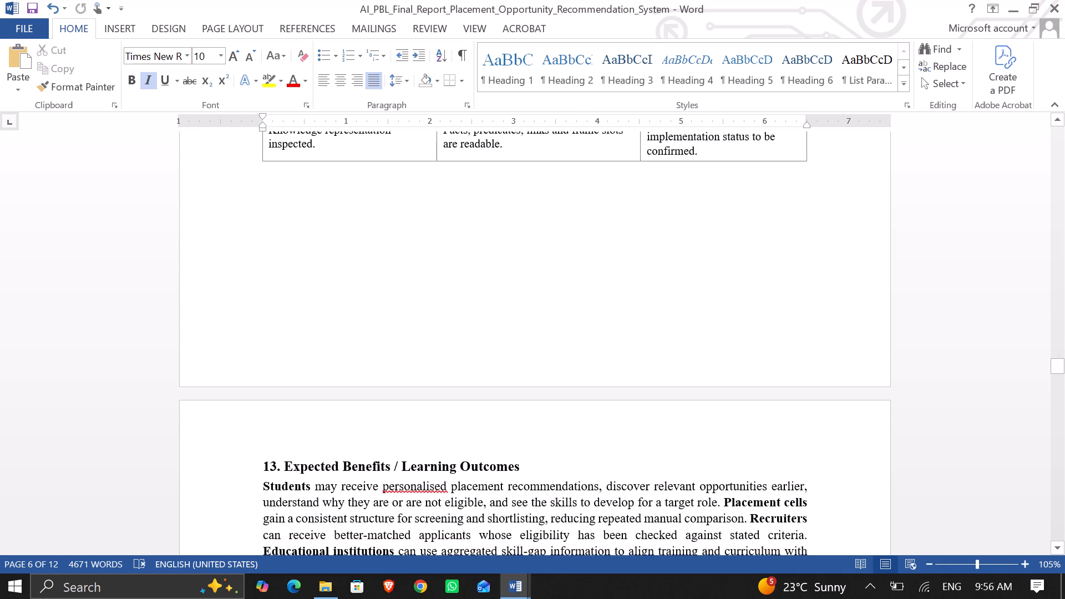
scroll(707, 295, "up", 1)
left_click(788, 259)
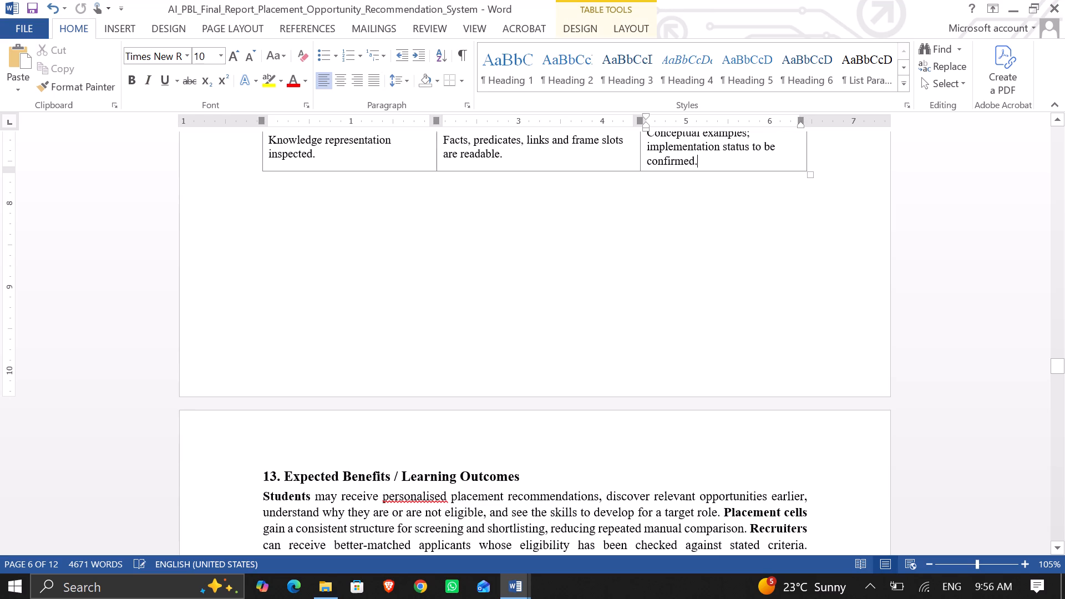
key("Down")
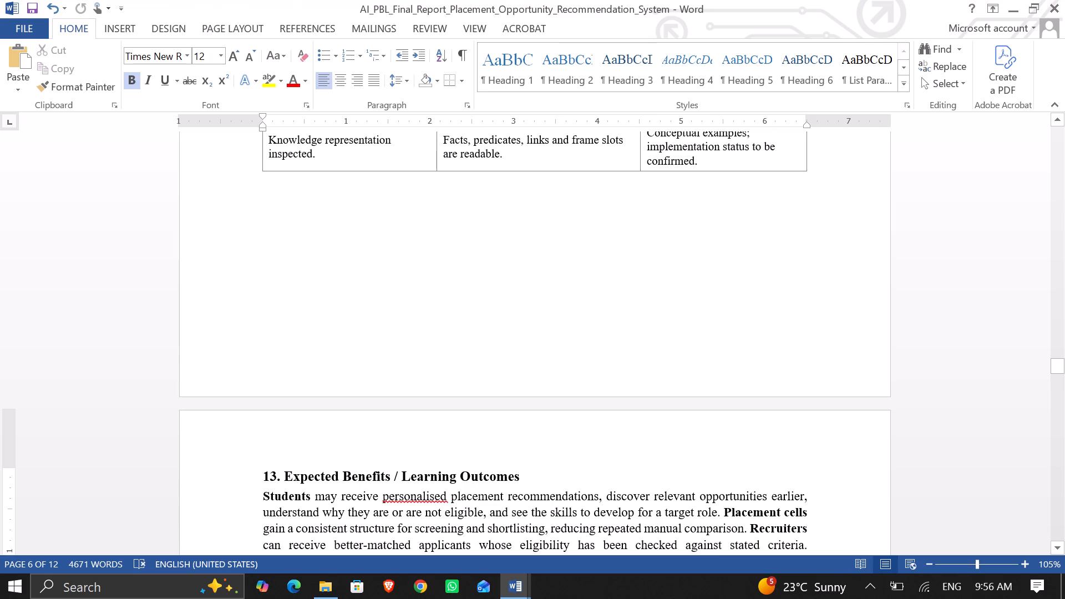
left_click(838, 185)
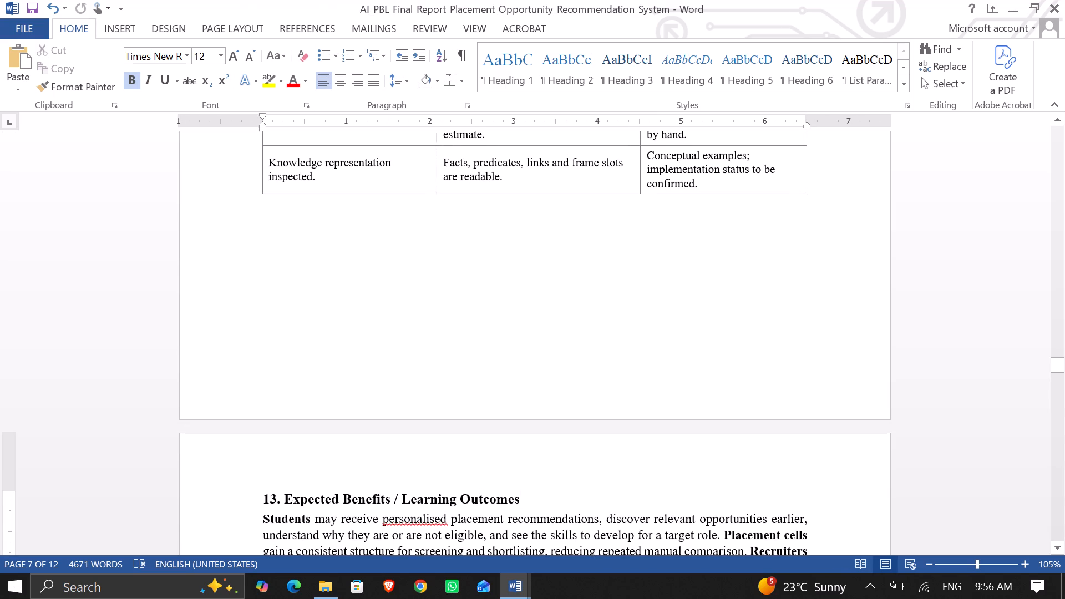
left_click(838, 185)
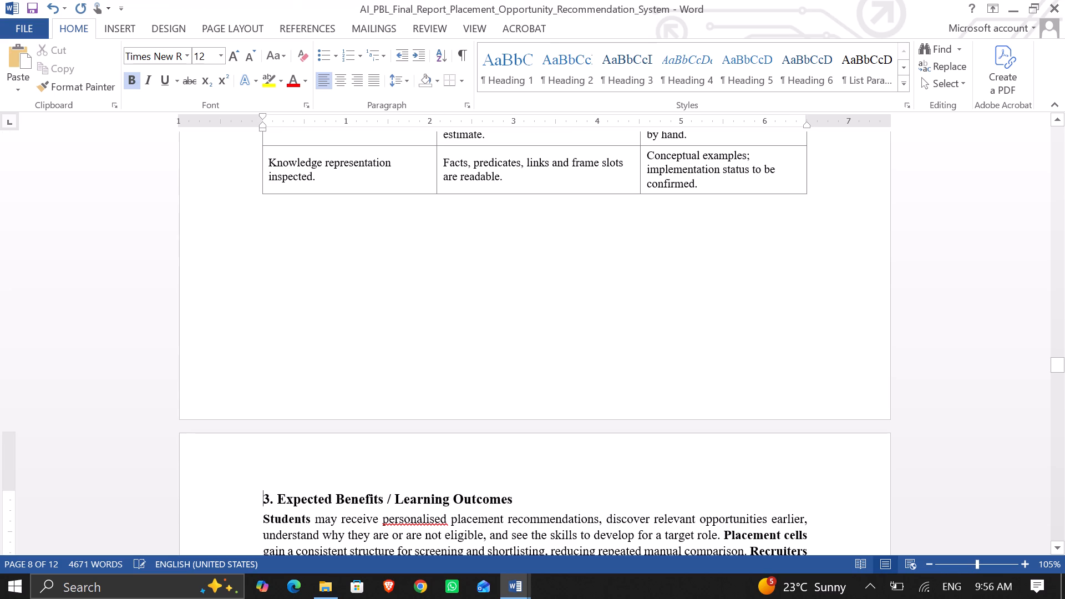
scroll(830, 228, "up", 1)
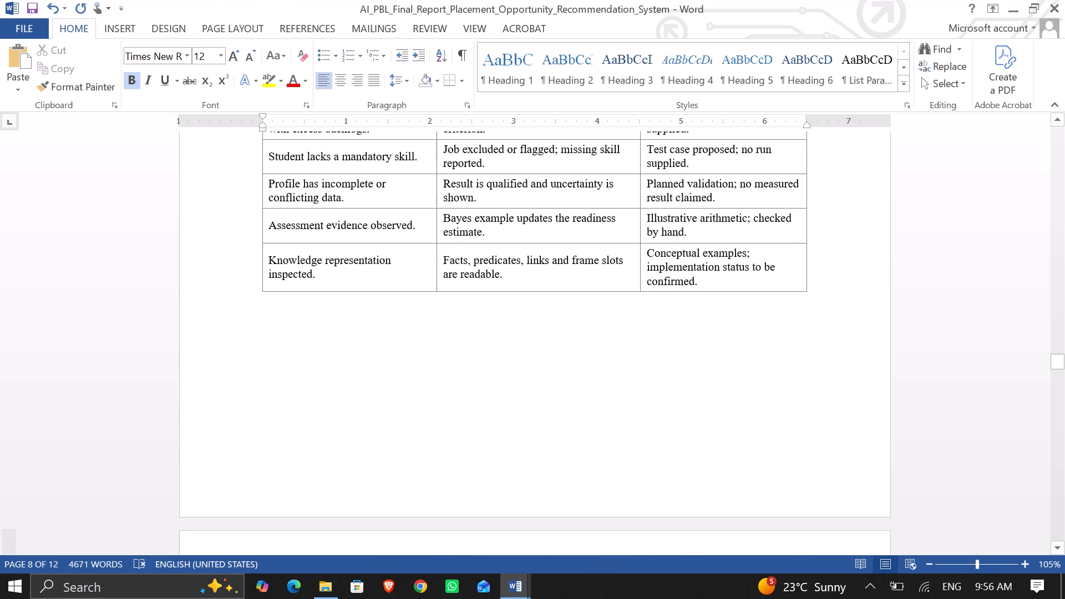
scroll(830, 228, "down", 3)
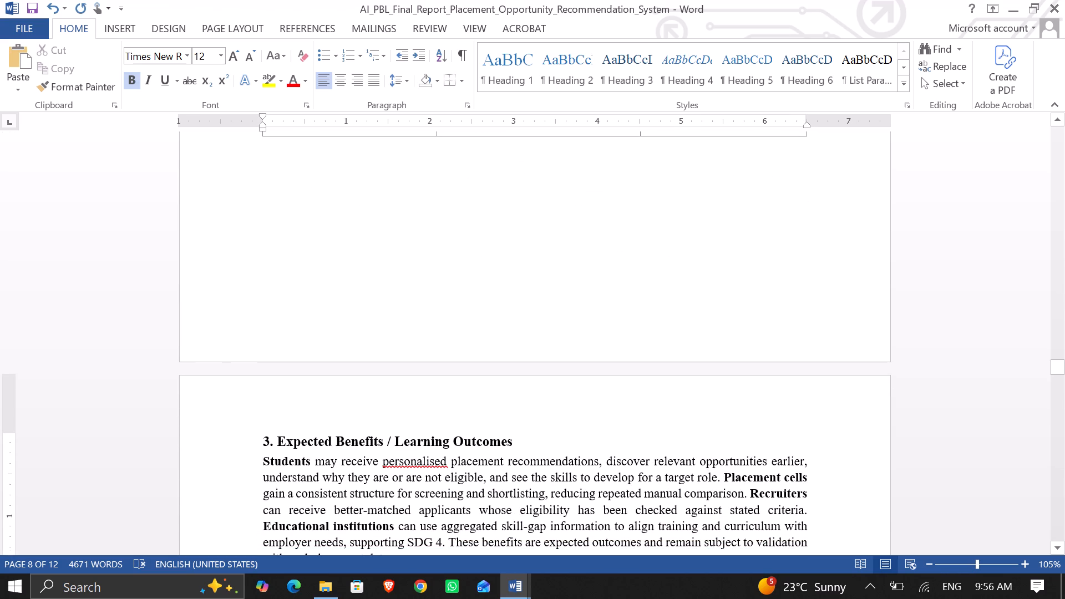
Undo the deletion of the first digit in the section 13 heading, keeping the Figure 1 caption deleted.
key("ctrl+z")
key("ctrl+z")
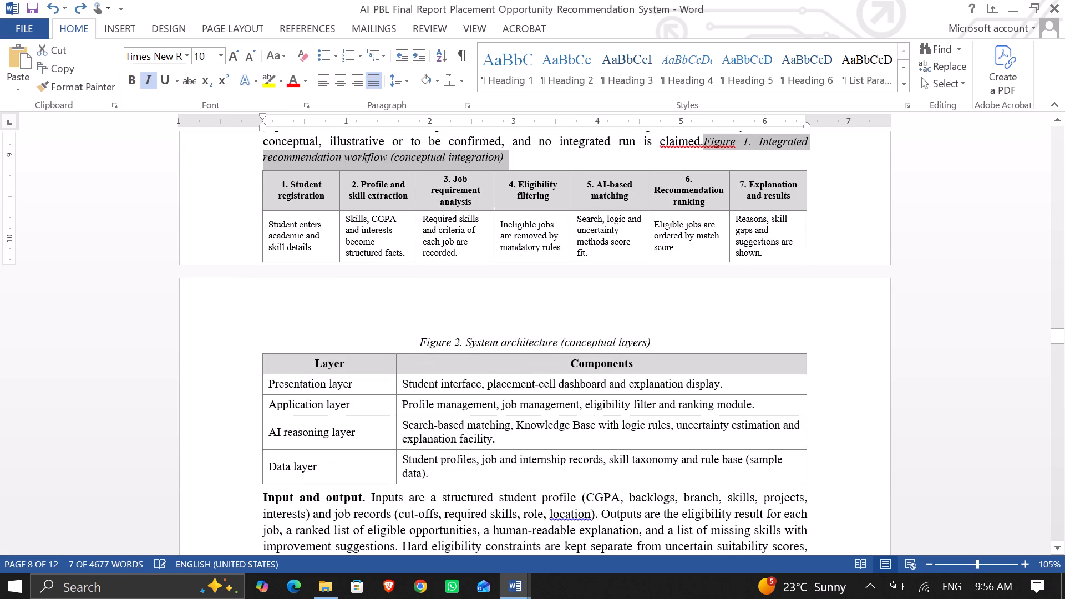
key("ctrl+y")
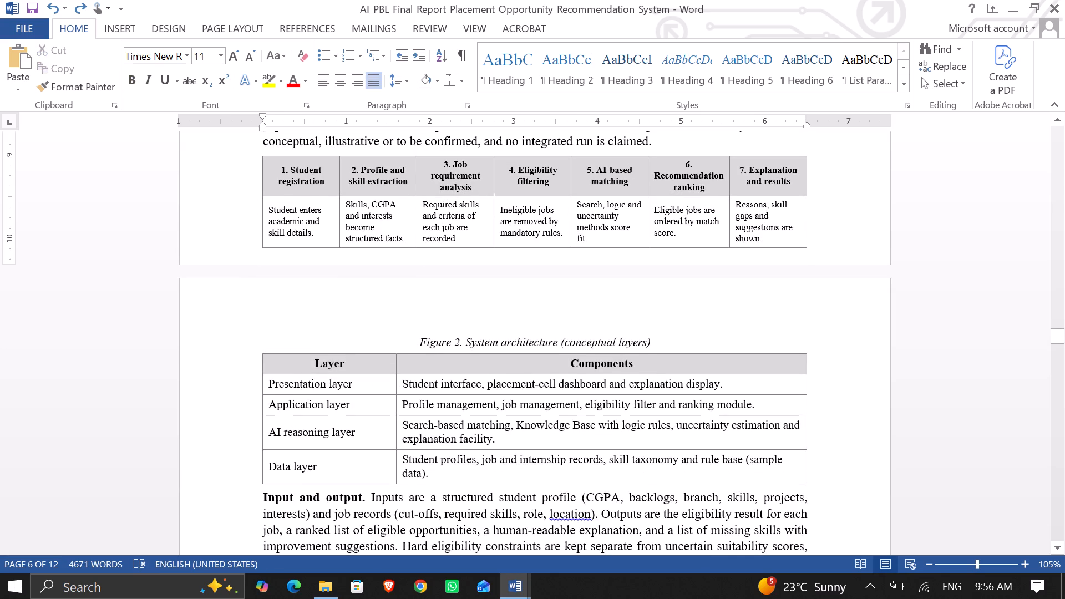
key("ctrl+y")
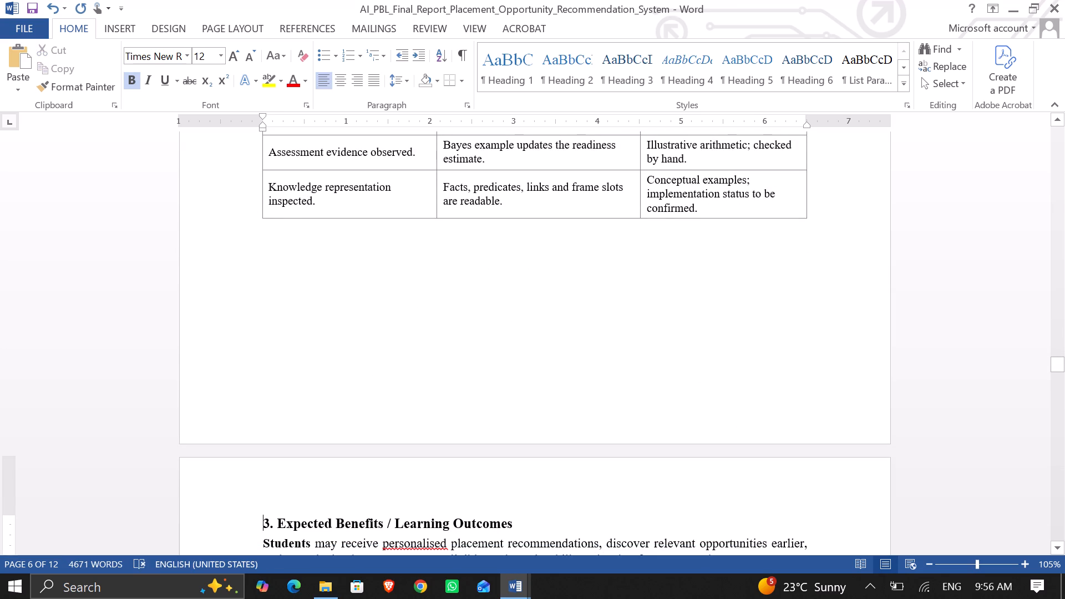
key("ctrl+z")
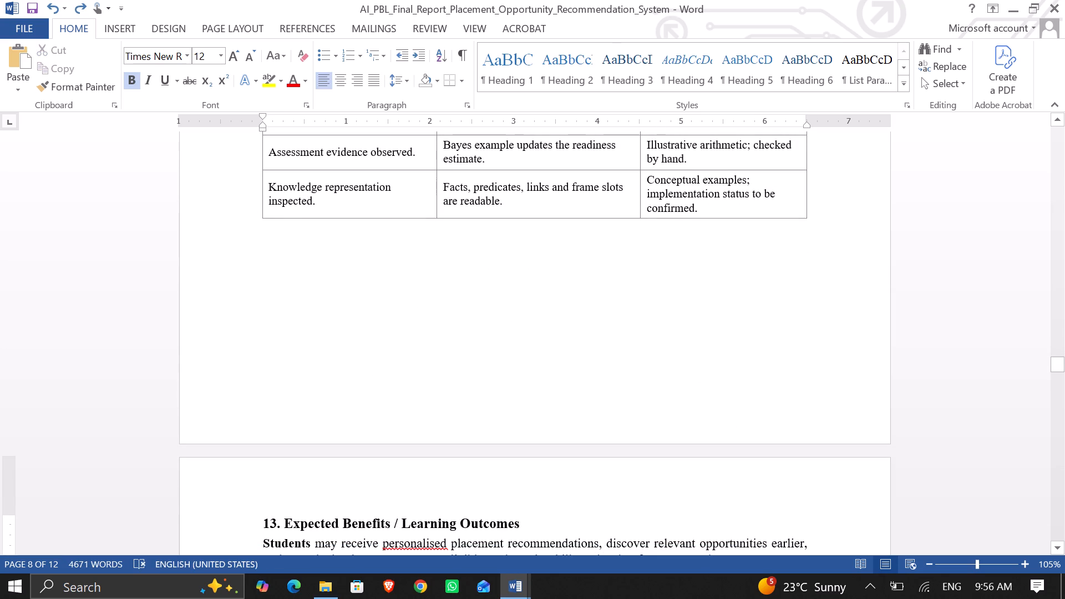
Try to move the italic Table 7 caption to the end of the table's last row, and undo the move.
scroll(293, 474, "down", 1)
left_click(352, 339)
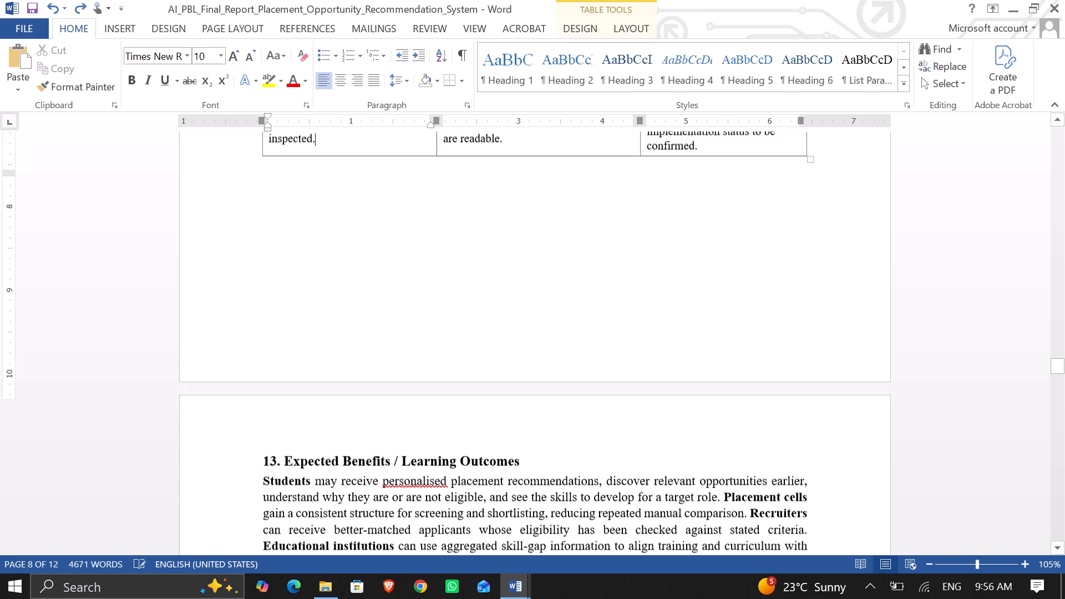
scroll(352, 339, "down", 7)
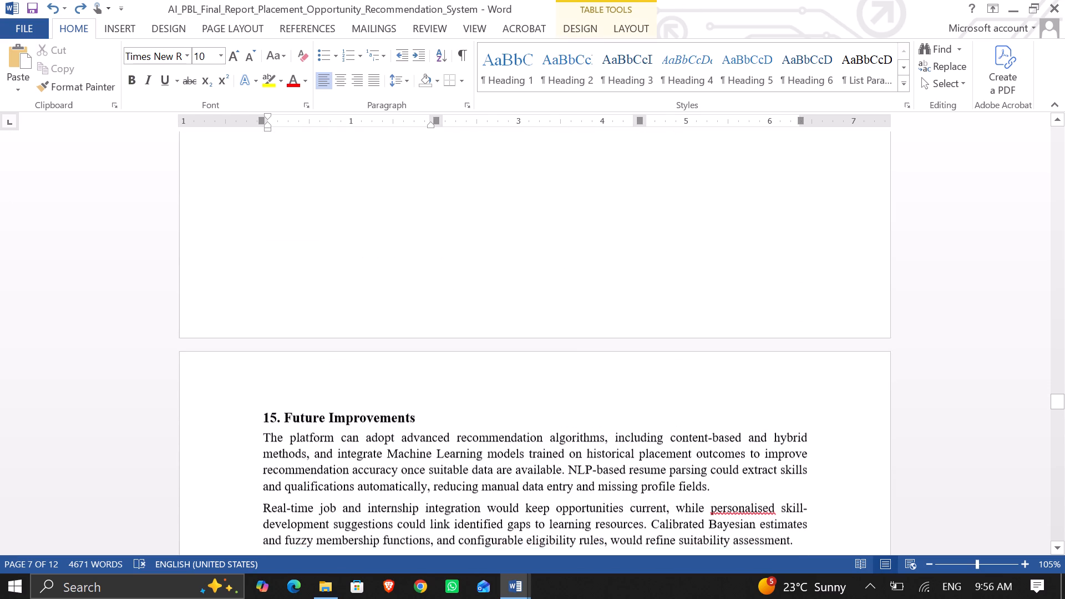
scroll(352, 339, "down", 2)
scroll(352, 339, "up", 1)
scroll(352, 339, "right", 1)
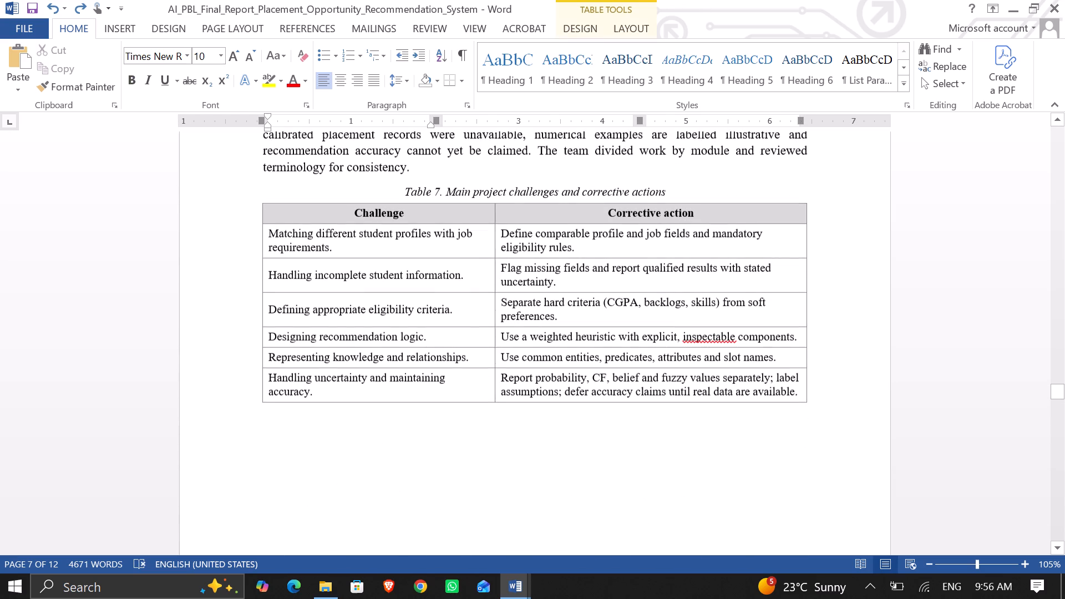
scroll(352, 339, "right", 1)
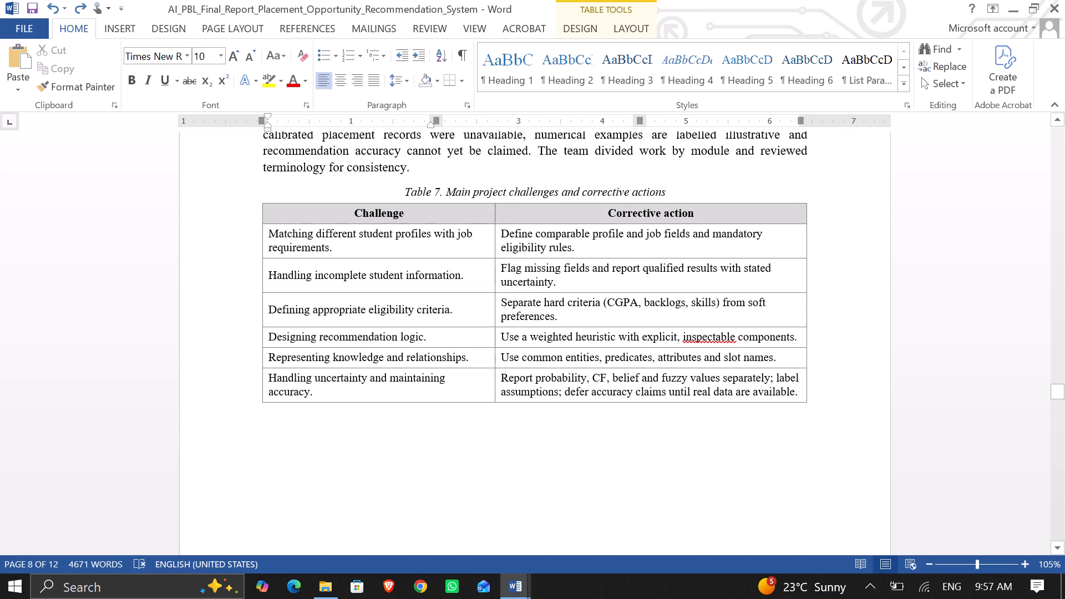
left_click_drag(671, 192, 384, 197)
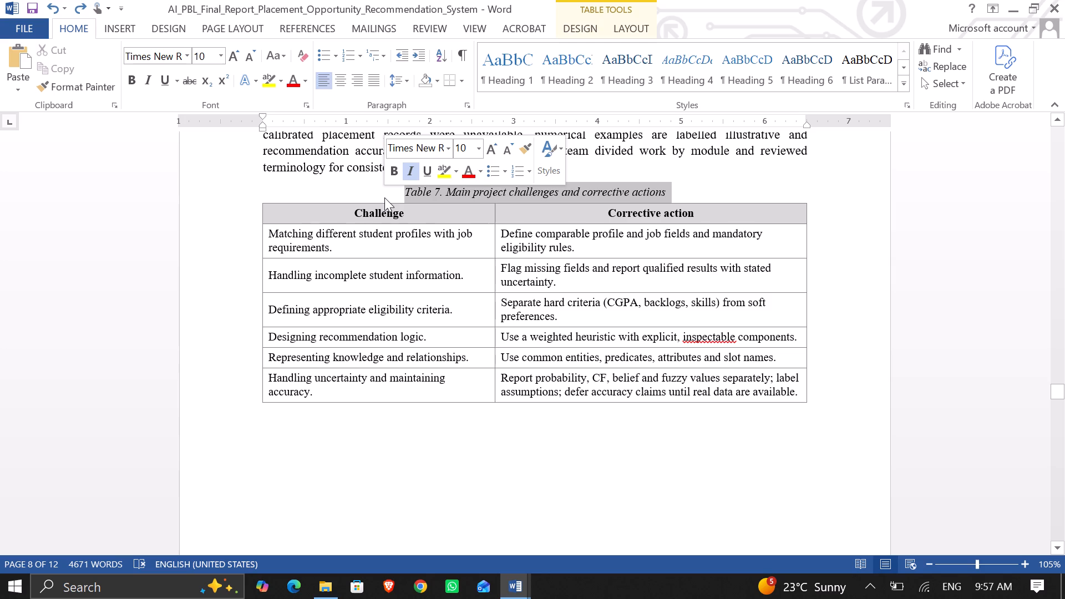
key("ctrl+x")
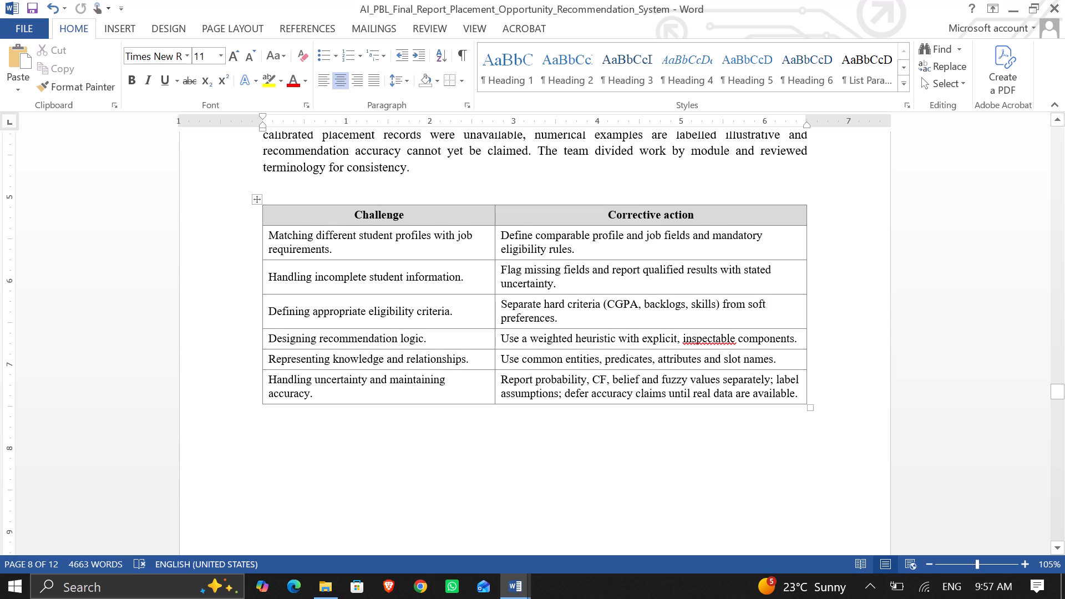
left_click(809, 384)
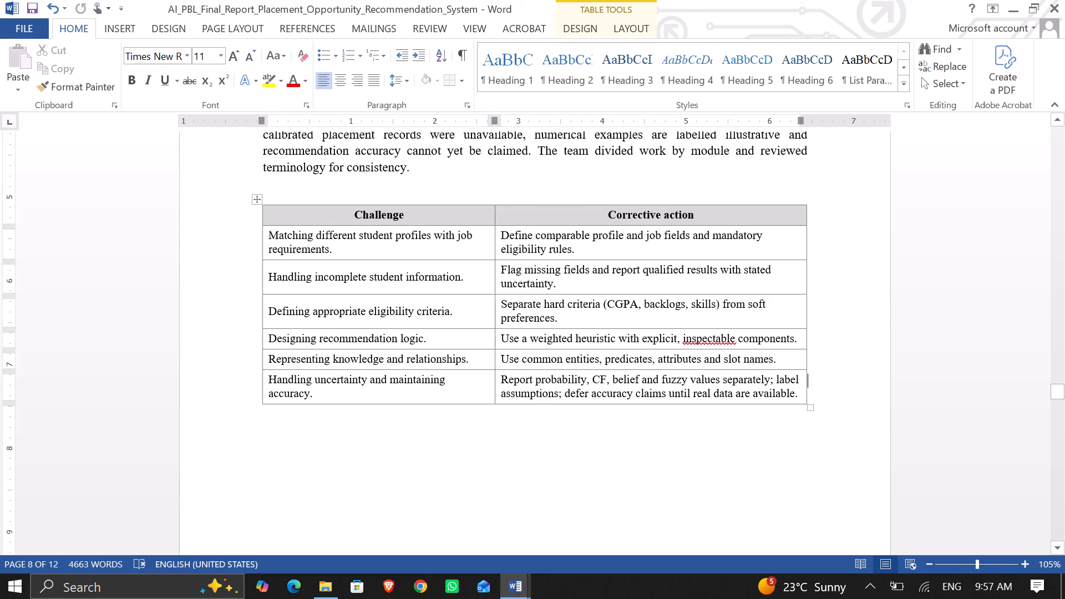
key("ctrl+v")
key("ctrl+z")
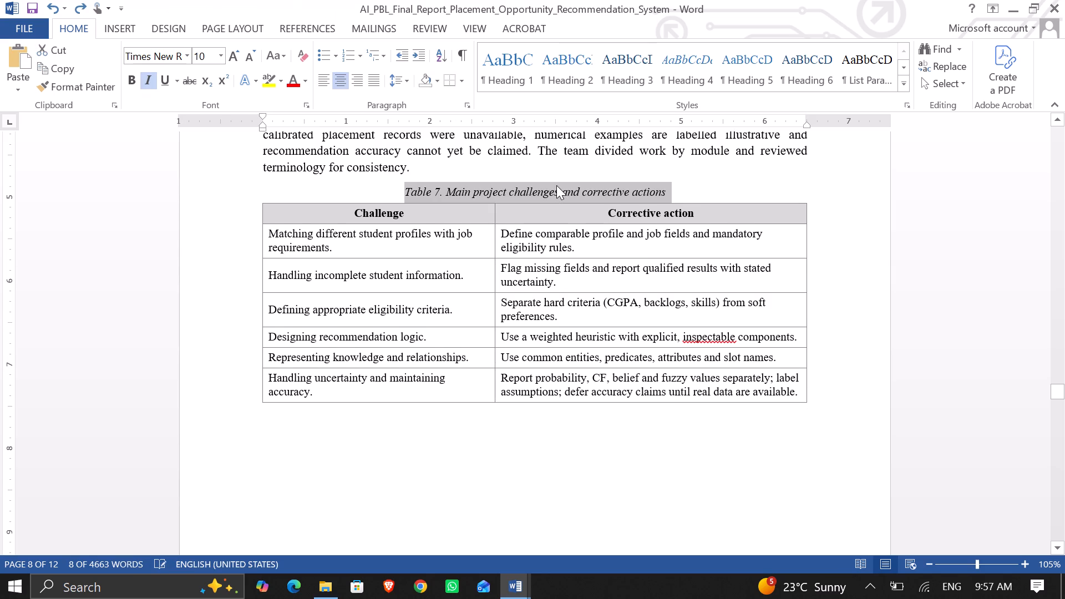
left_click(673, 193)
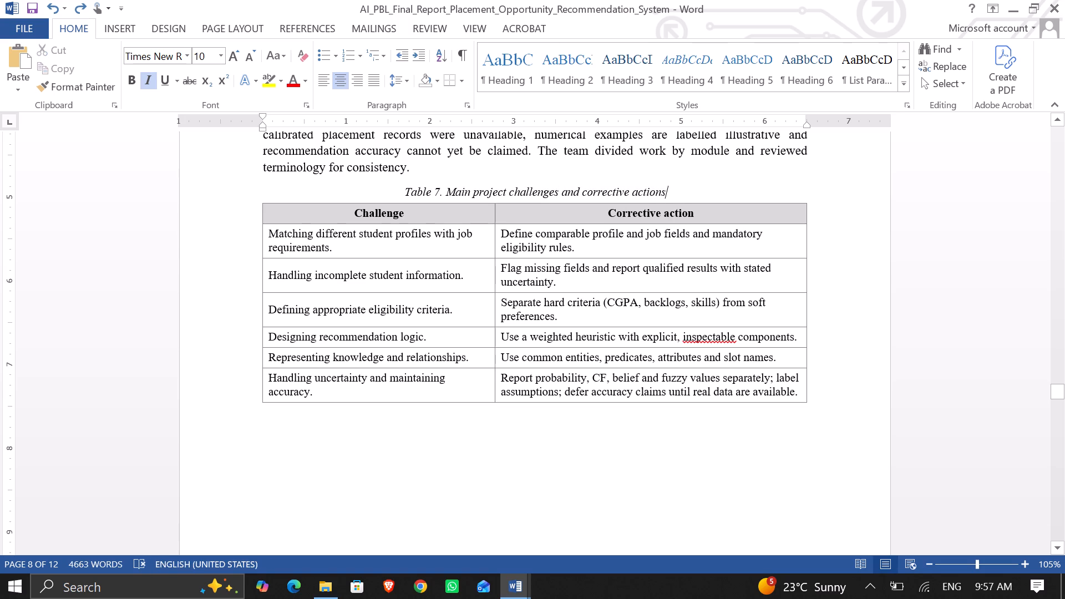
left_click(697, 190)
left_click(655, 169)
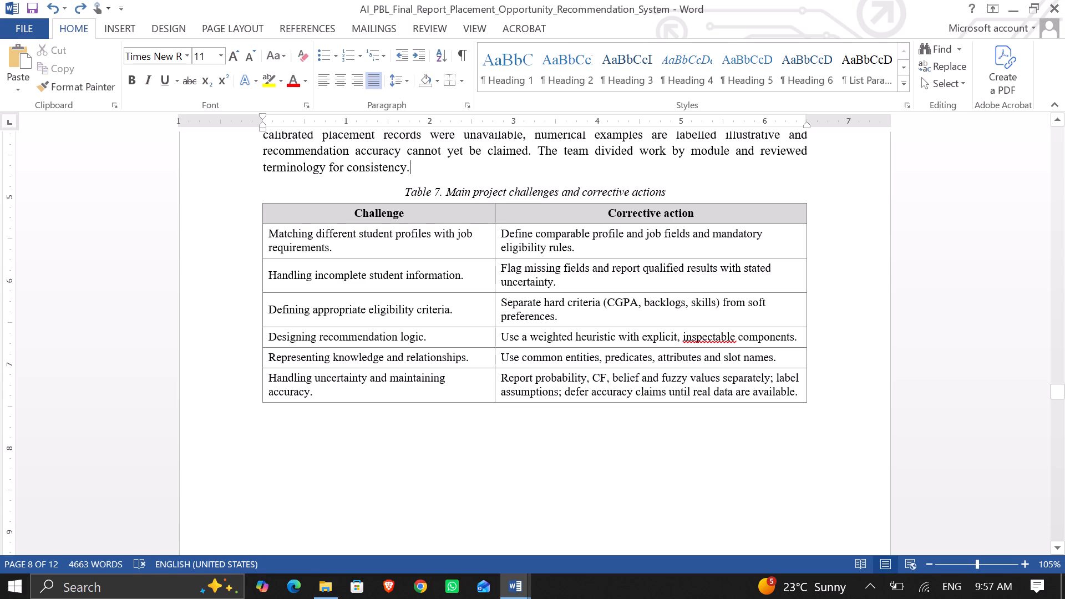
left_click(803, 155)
Delete Table A1 with its italic caption from section 18, Appendix (Source Code).
left_click(828, 144)
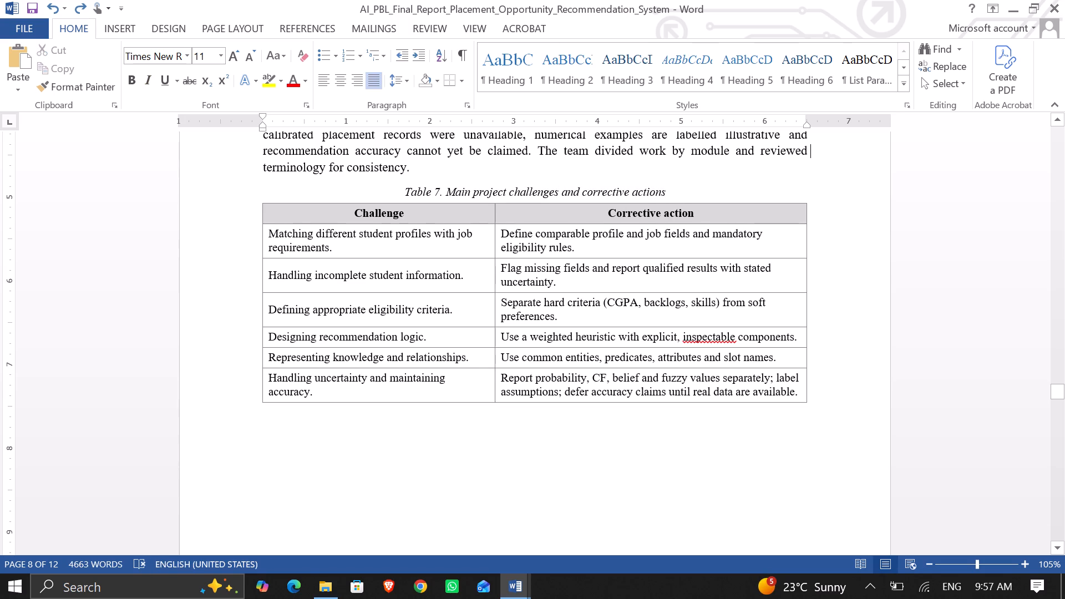
scroll(828, 144, "up", 1)
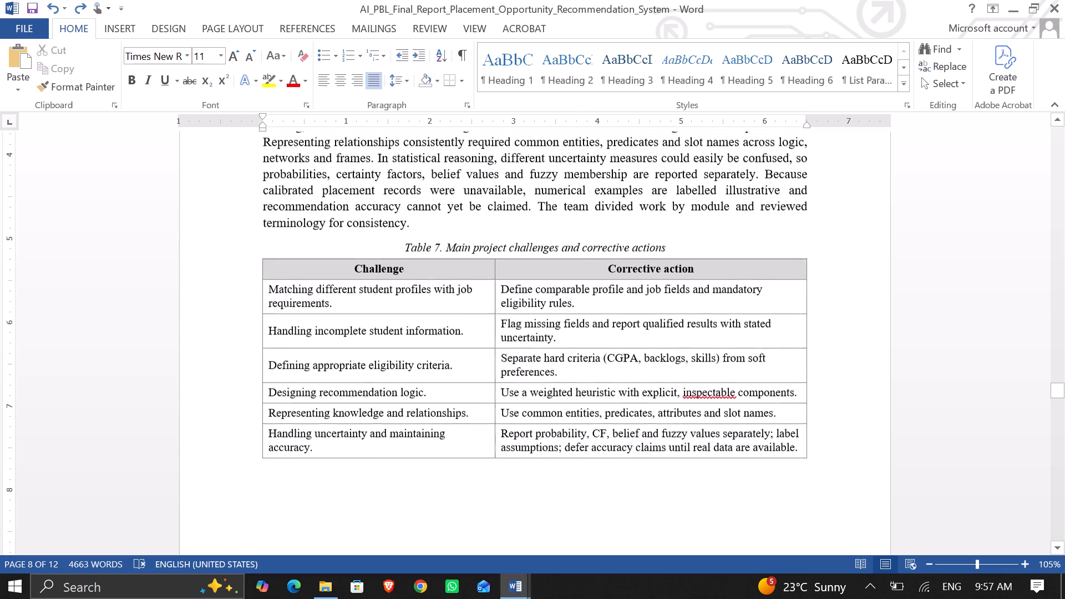
scroll(828, 144, "up", 1)
scroll(828, 144, "down", 9)
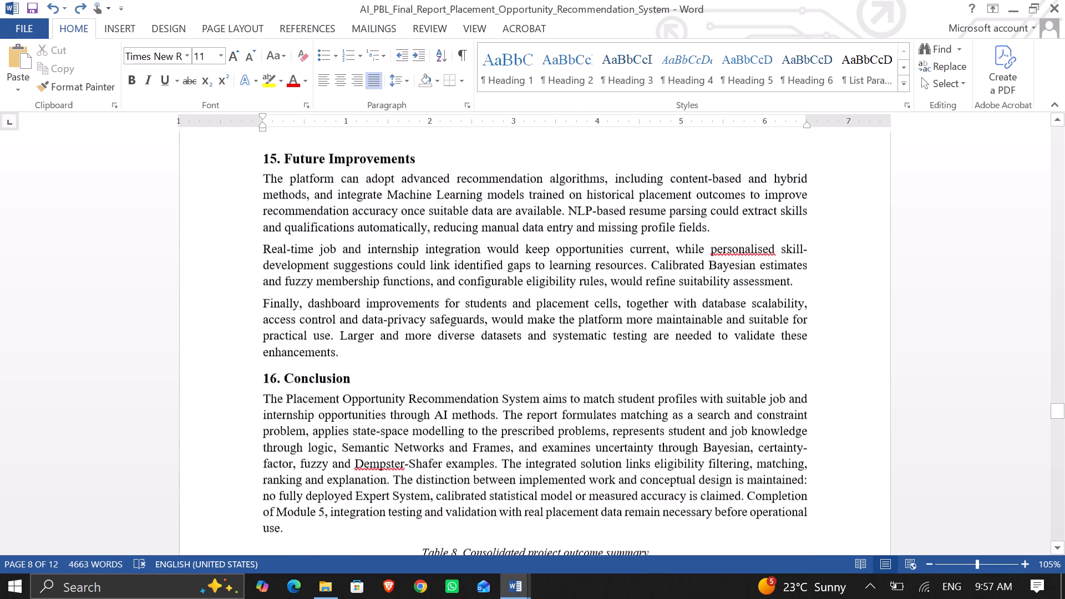
scroll(828, 144, "down", 11)
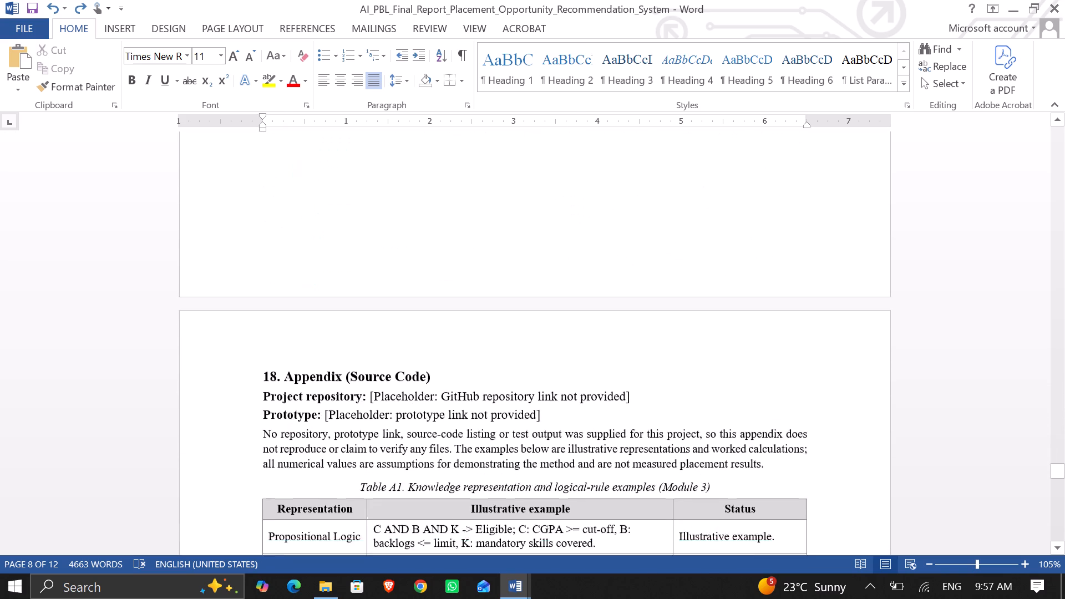
scroll(828, 144, "down", 4)
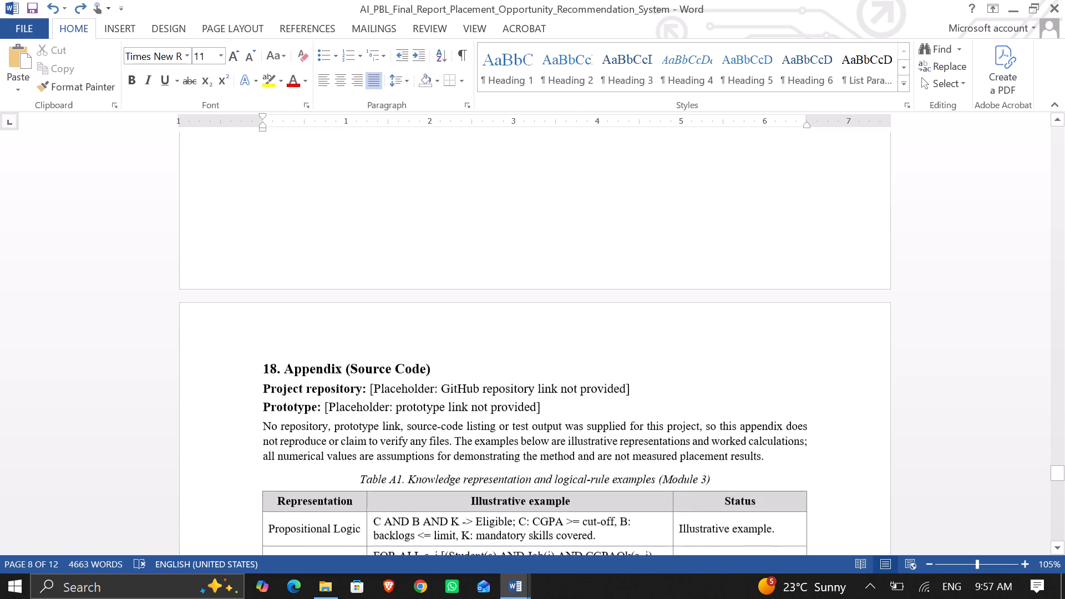
scroll(828, 144, "down", 2)
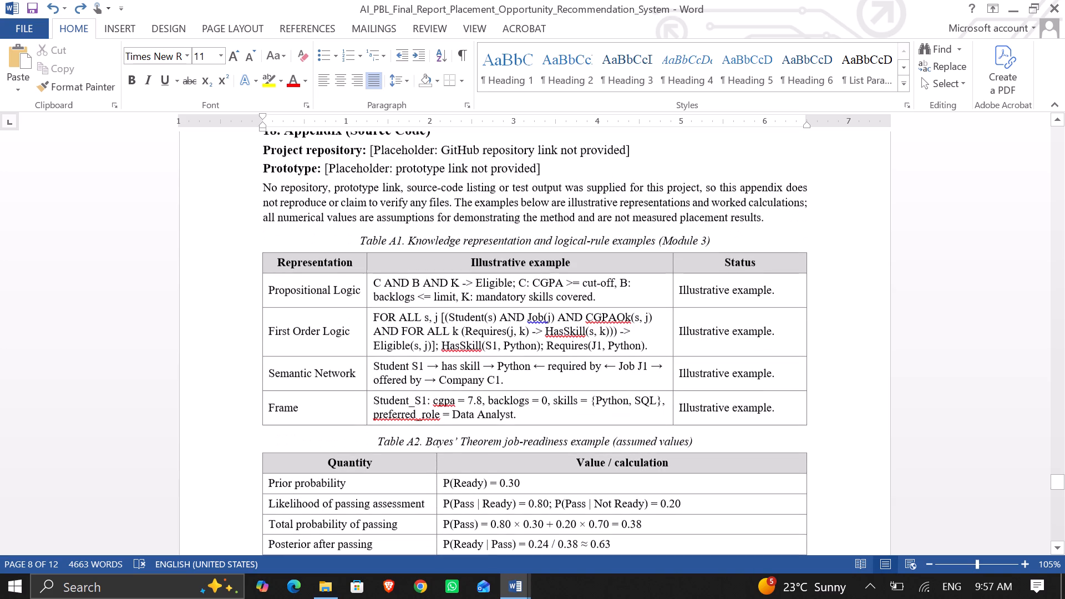
scroll(828, 144, "down", 1)
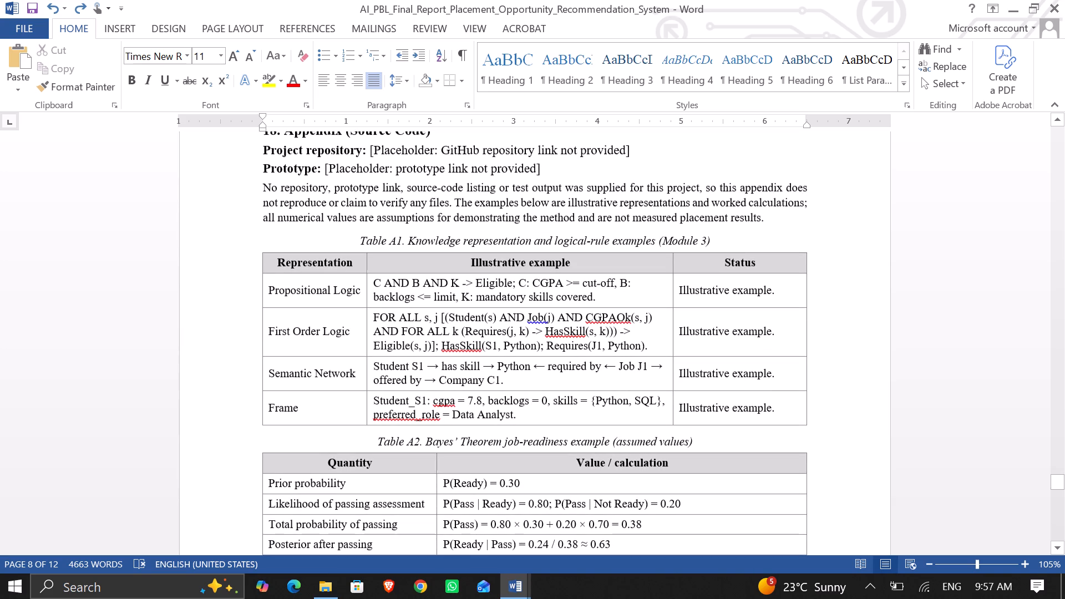
left_click(351, 222)
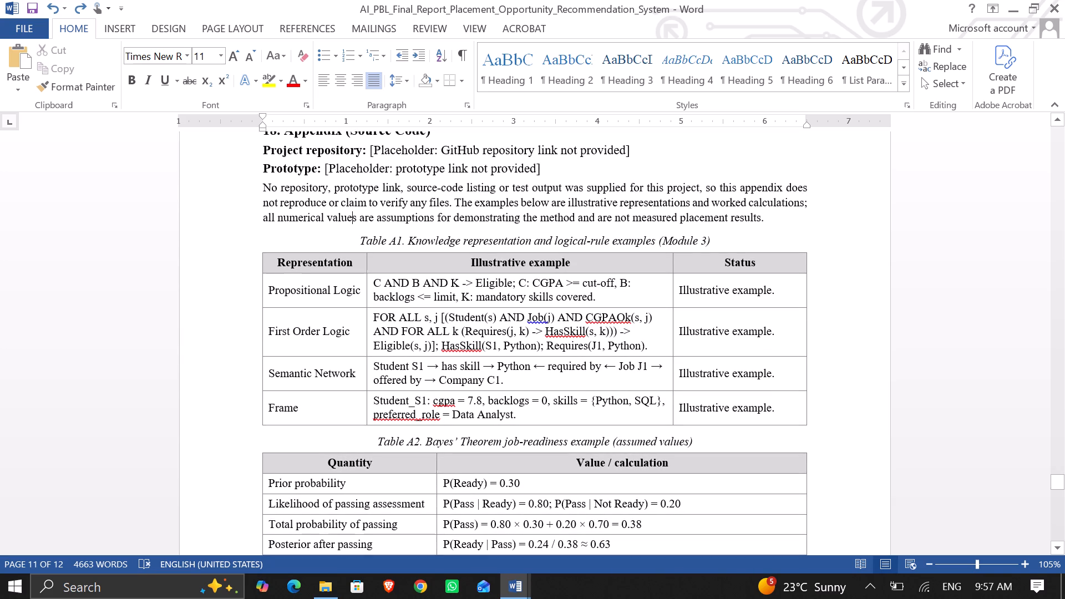
left_click_drag(358, 237, 888, 409)
key("BackSpace")
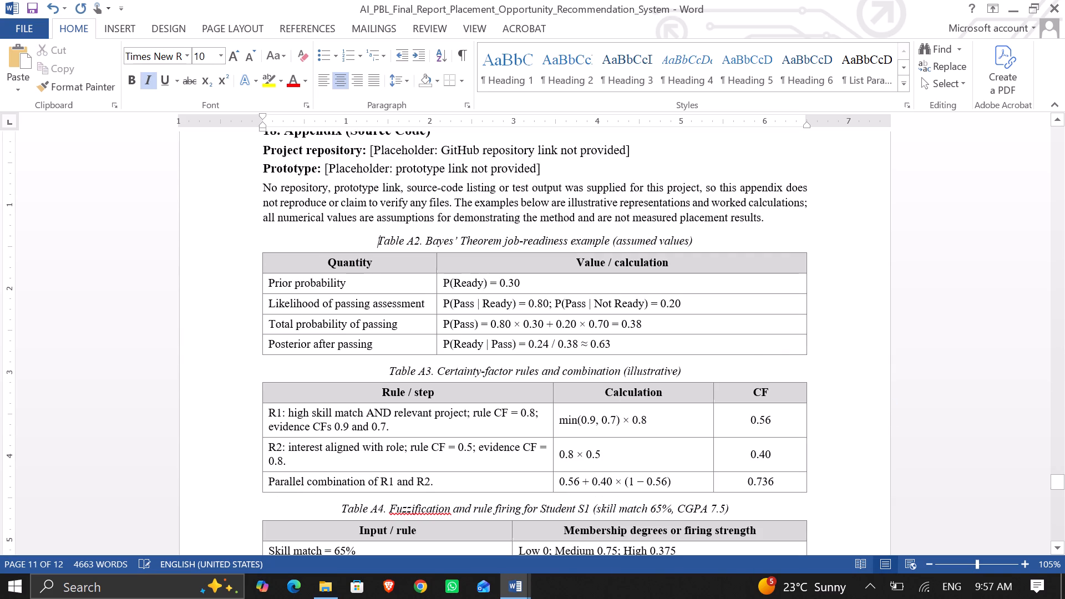
Delete everything from the Table A2 caption through the closing italic note about Tables A2–A5.
left_click_drag(371, 233, 564, 404)
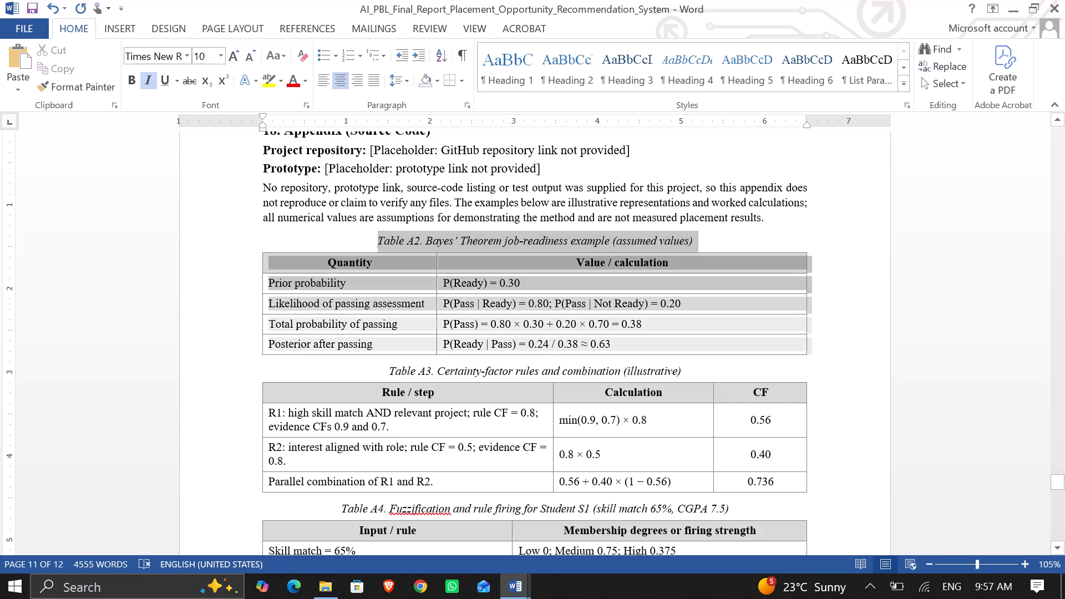
left_click_drag(564, 404, 681, 419)
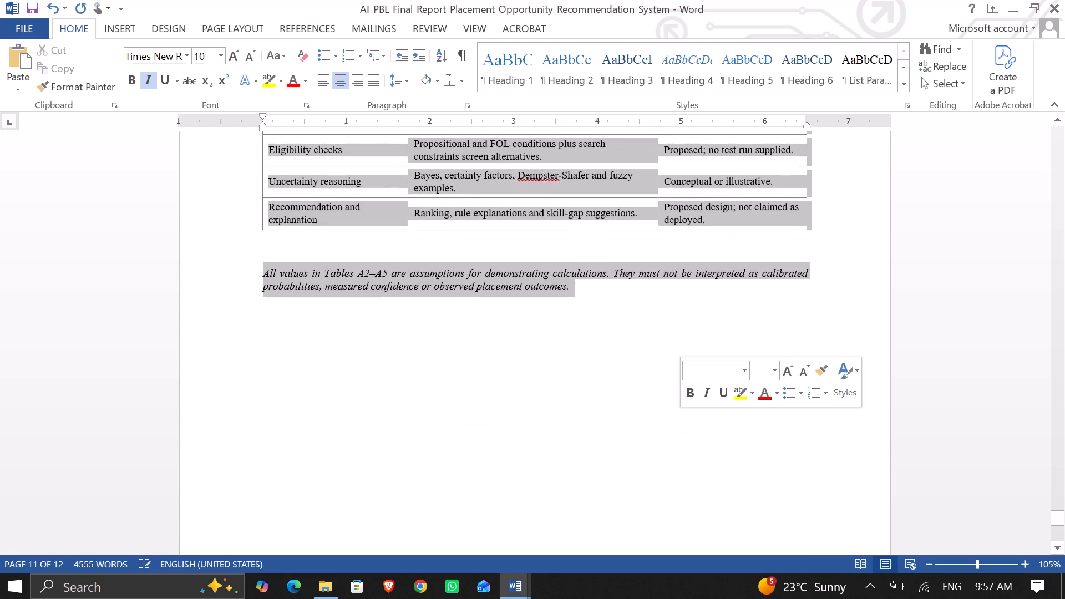
key("BackSpace")
Close the page gap between reference [17] and the "18. Appendix (Source Code)" heading, keeping the heading on its own line.
scroll(661, 382, "up", 5)
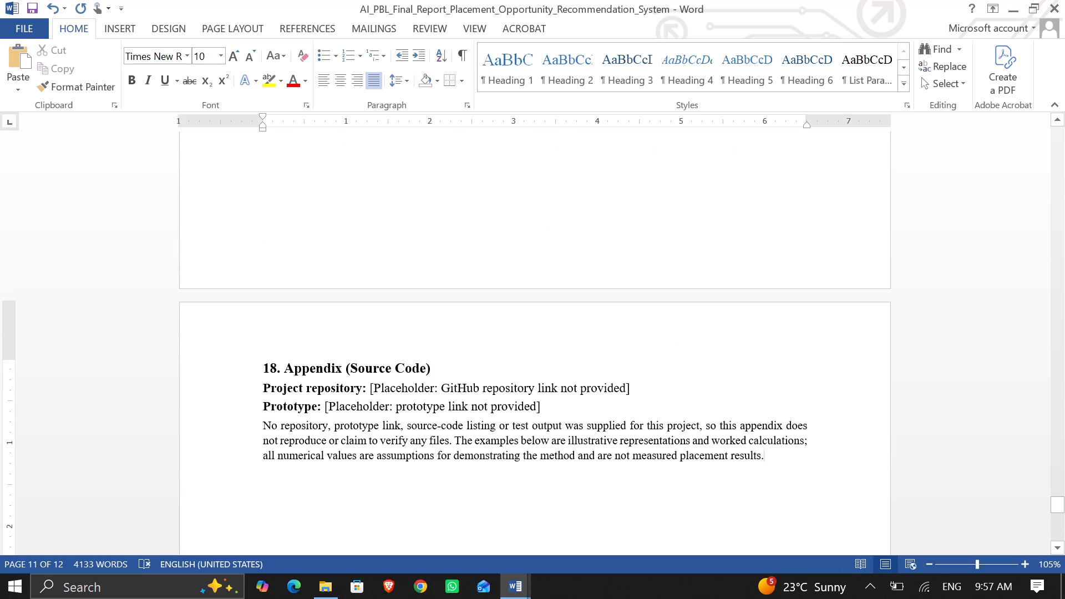
scroll(661, 382, "right", 1)
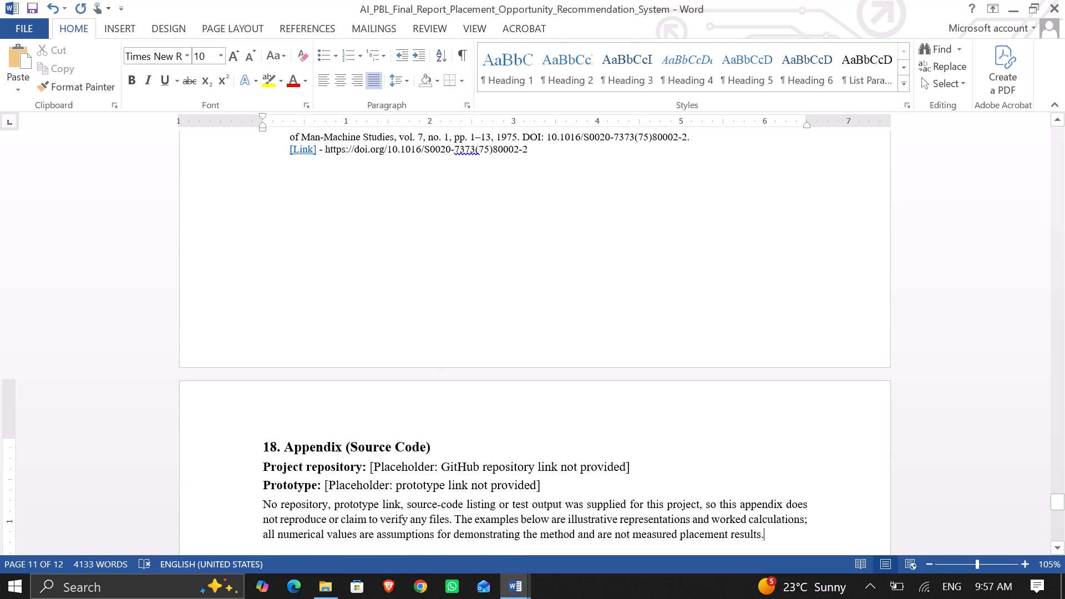
left_click(596, 160)
key("Delete")
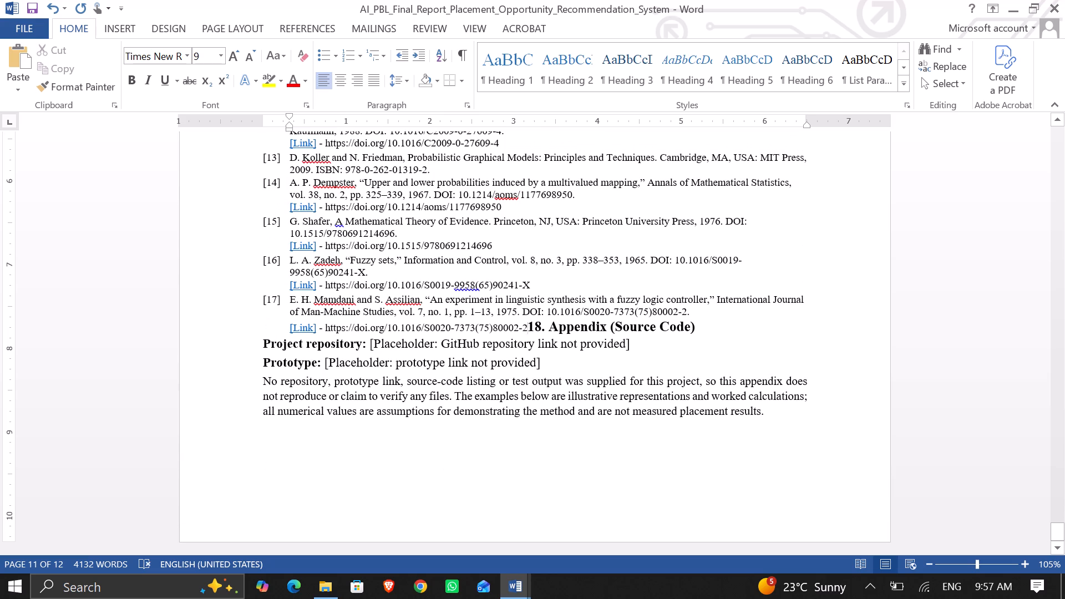
key("Return")
key("BackSpace")
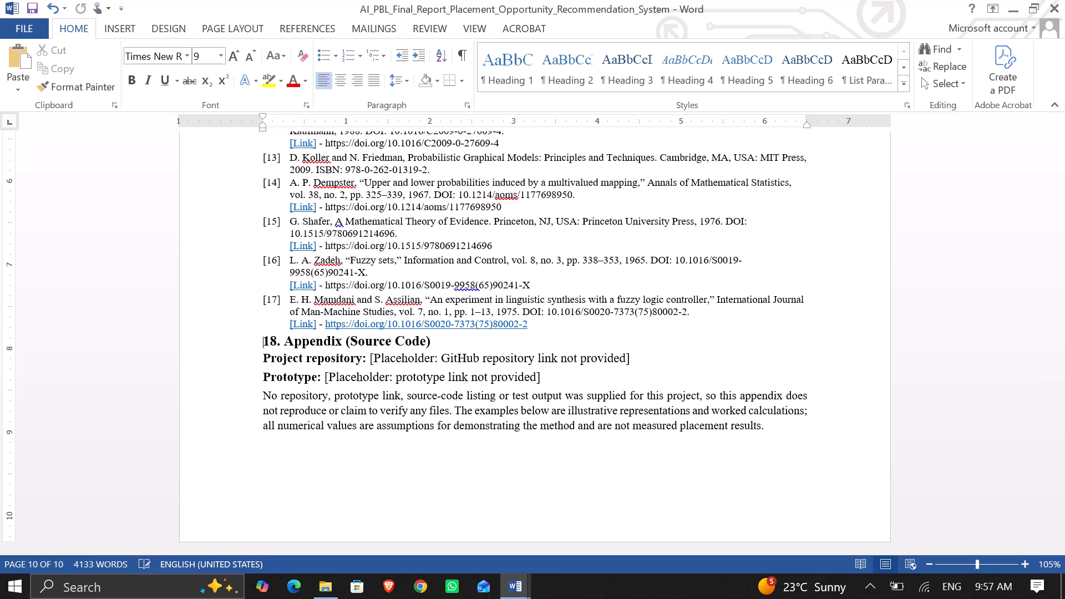
Enlarge the "18. Appendix (Source Code)" heading to 16 pt.
triple_click(307, 336)
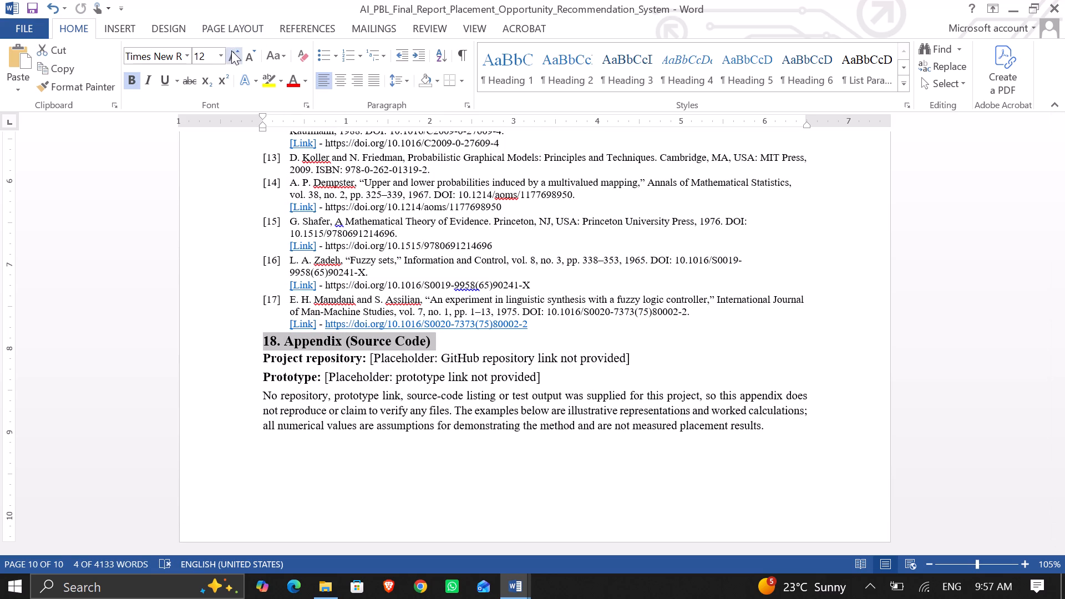
double_click(231, 50)
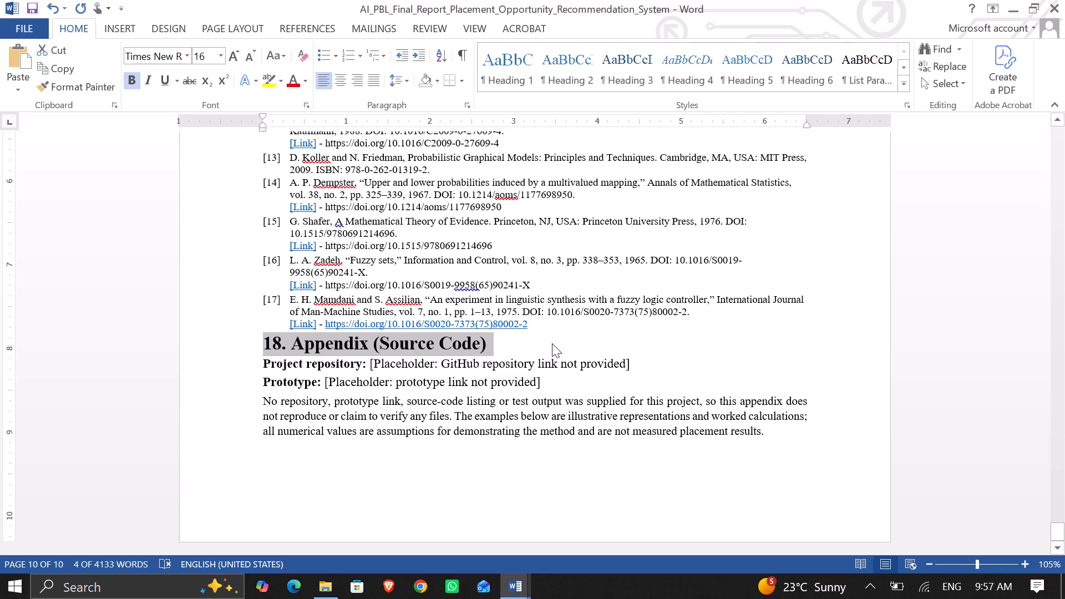
left_click(552, 343)
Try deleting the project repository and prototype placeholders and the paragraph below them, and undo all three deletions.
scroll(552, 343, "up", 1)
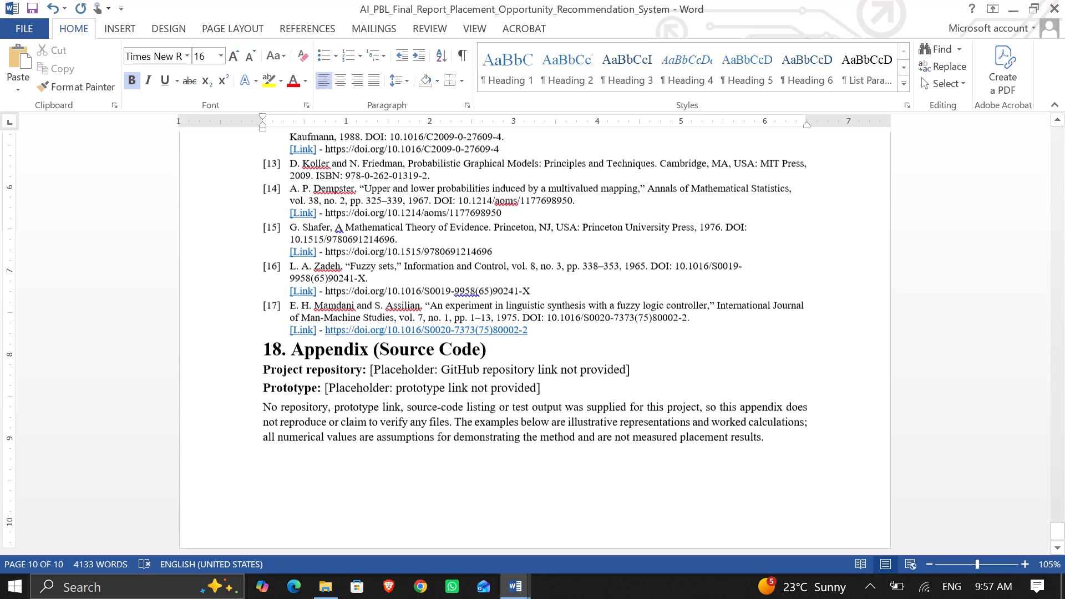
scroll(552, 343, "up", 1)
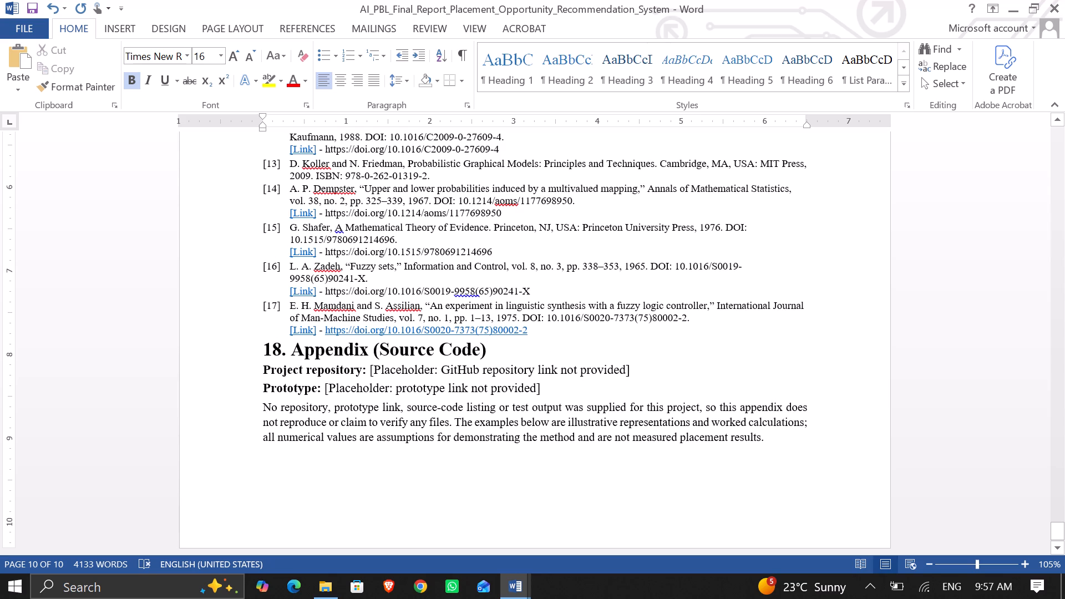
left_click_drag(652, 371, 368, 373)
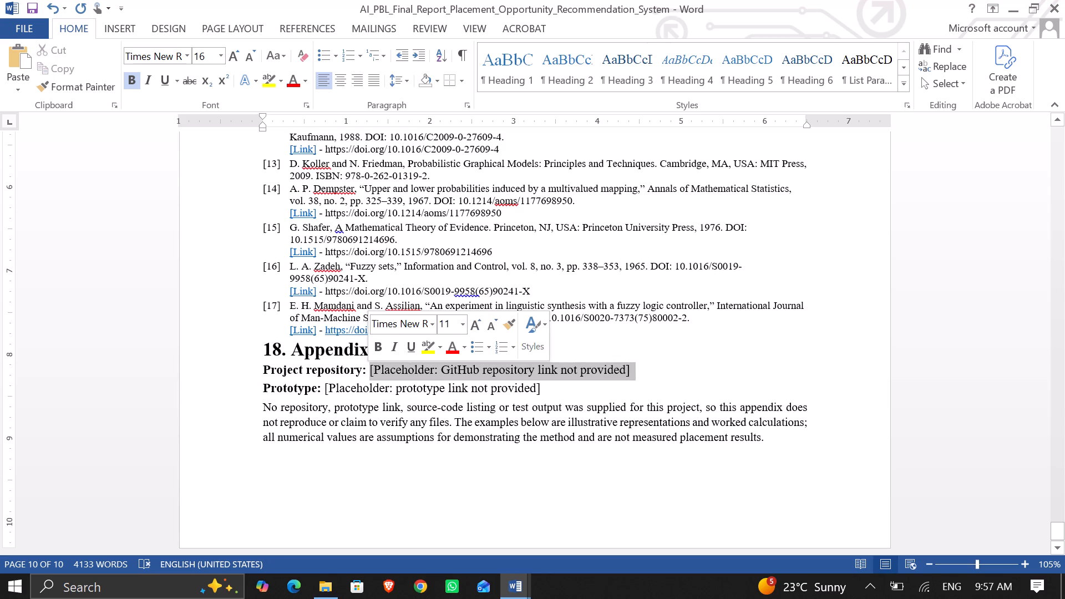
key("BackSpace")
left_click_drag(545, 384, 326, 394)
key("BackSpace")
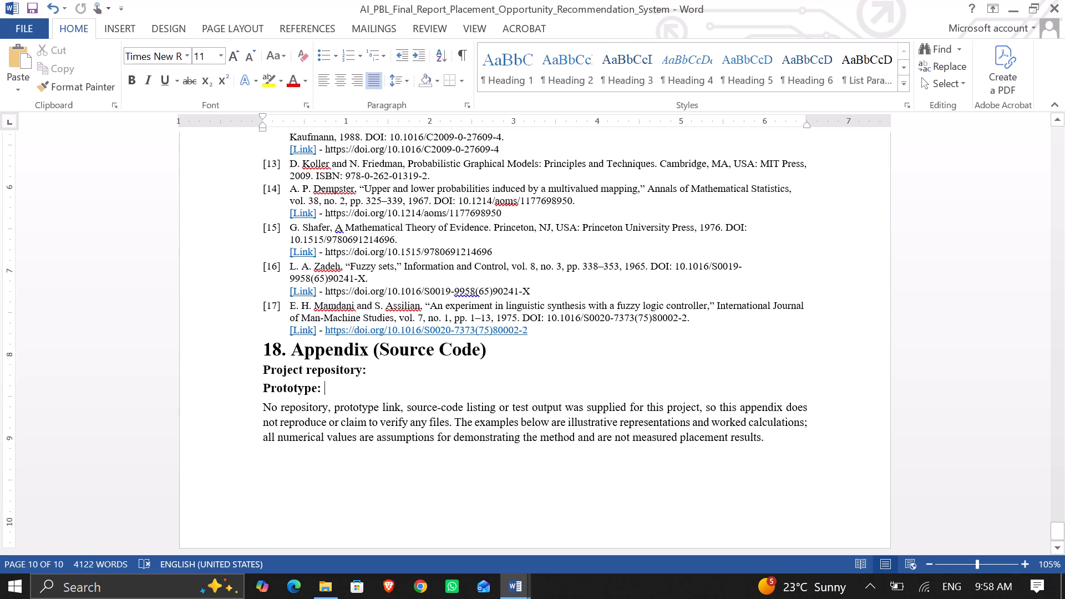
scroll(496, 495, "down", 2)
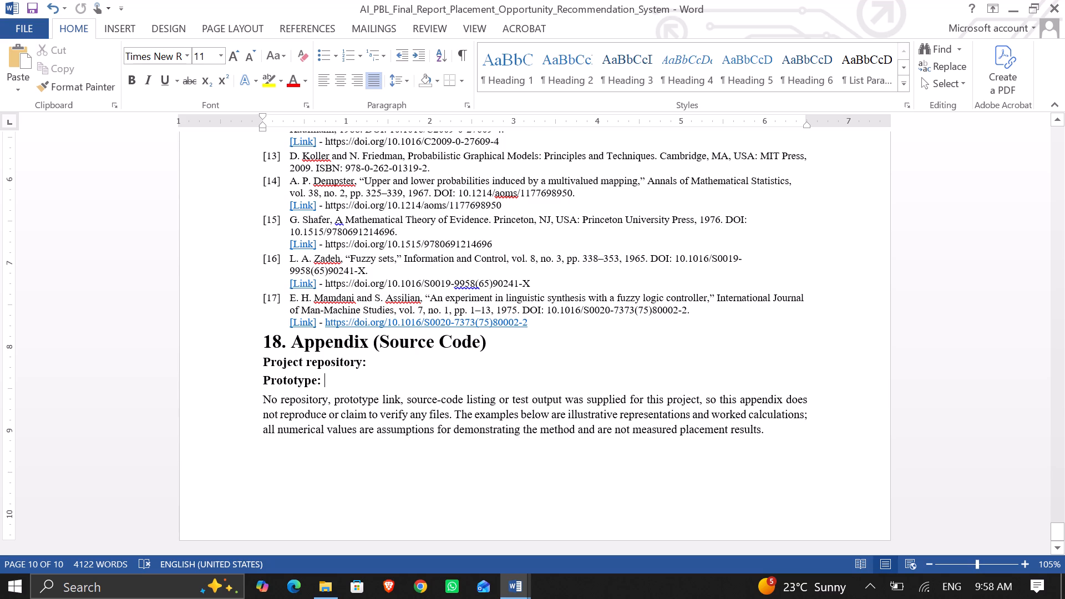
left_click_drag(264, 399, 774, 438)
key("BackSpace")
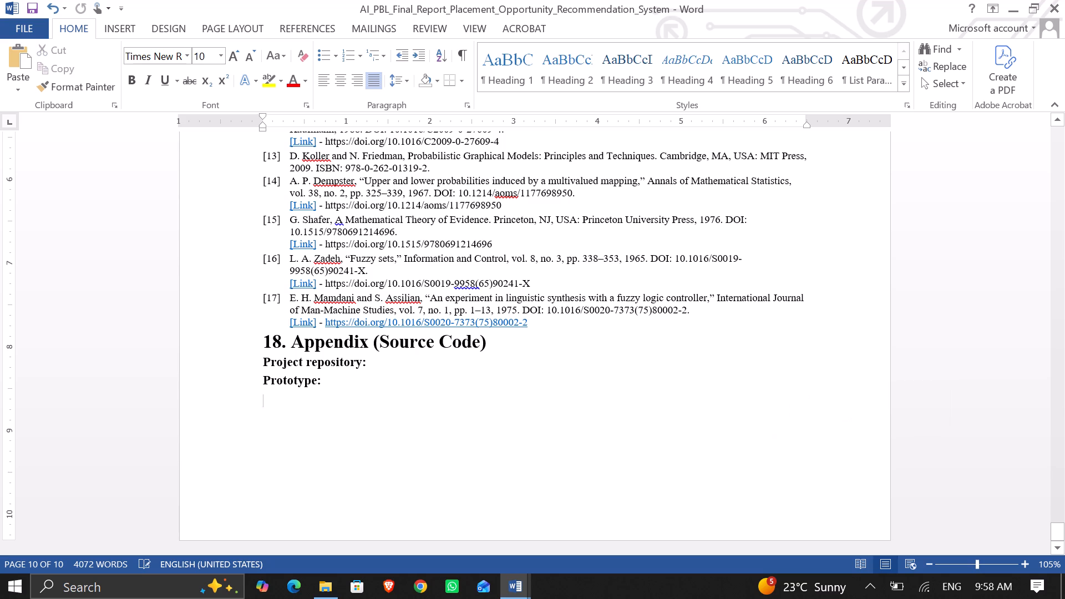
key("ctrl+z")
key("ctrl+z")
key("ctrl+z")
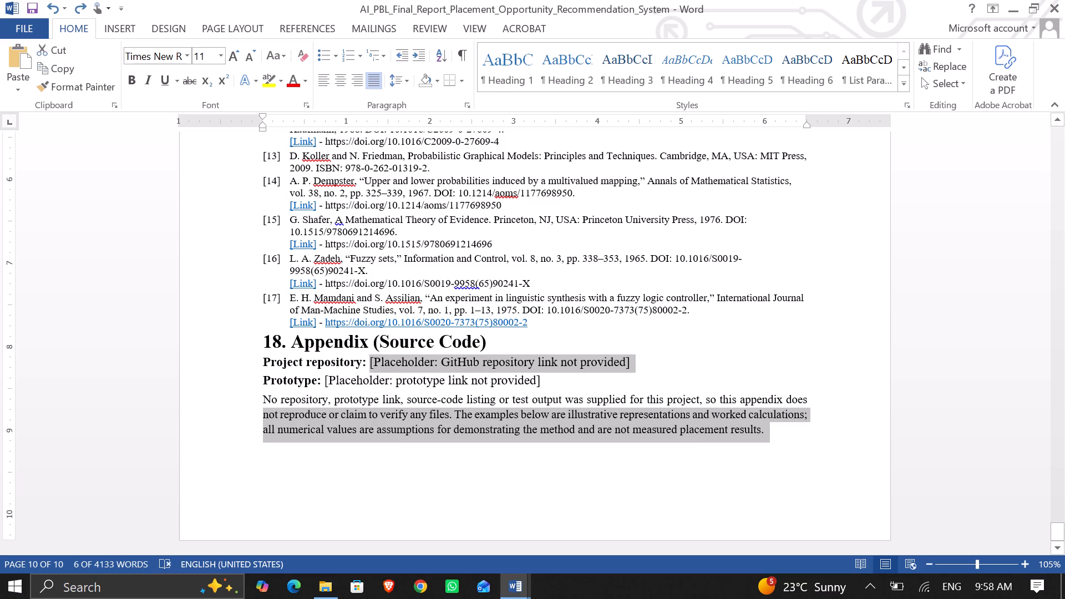
Delete the bracketed placeholder after "Prototype:" and the whole "No repository, prototype link…" paragraph below it, leaving only the bold label.
left_click(802, 459)
left_click_drag(802, 459, 312, 411)
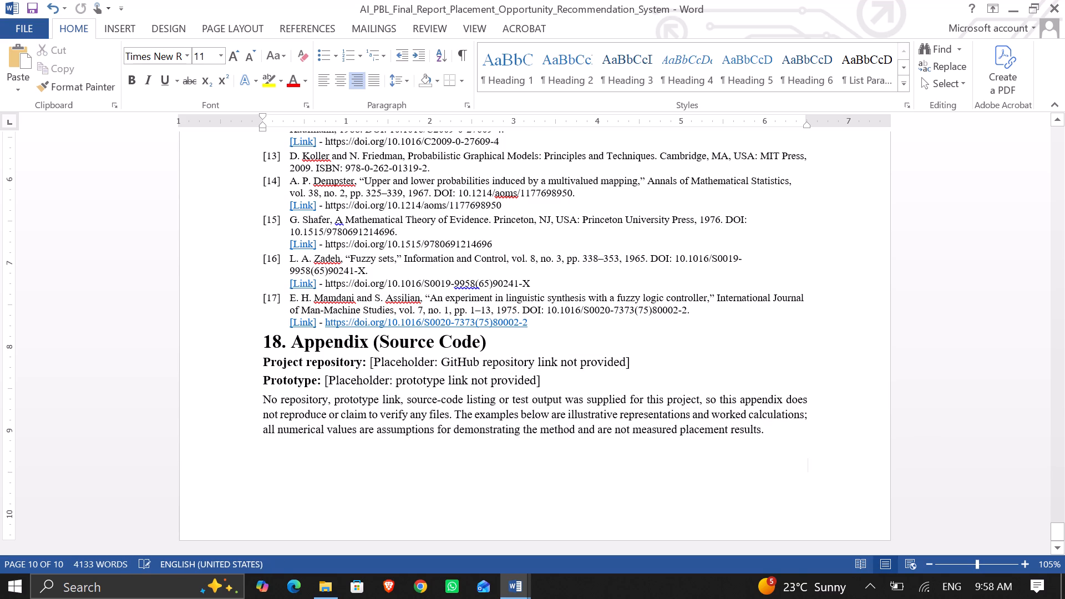
left_click_drag(312, 411, 267, 400)
double_click(267, 400)
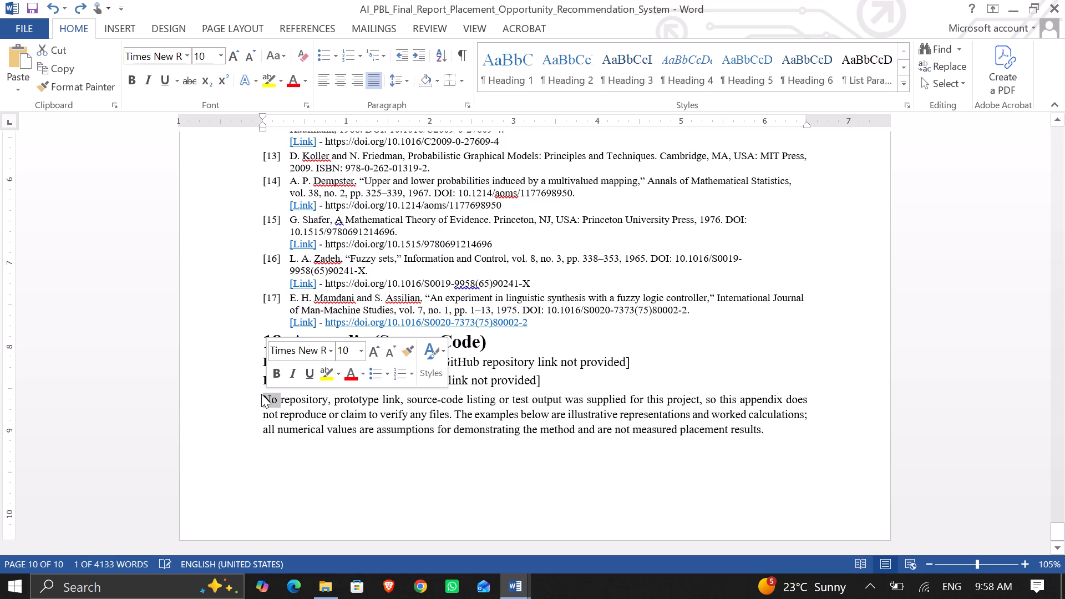
key("Delete")
key("BackSpace")
key("BackSpace")
key("BackSpace")
key("BackSpace")
key("BackSpace")
key("BackSpace")
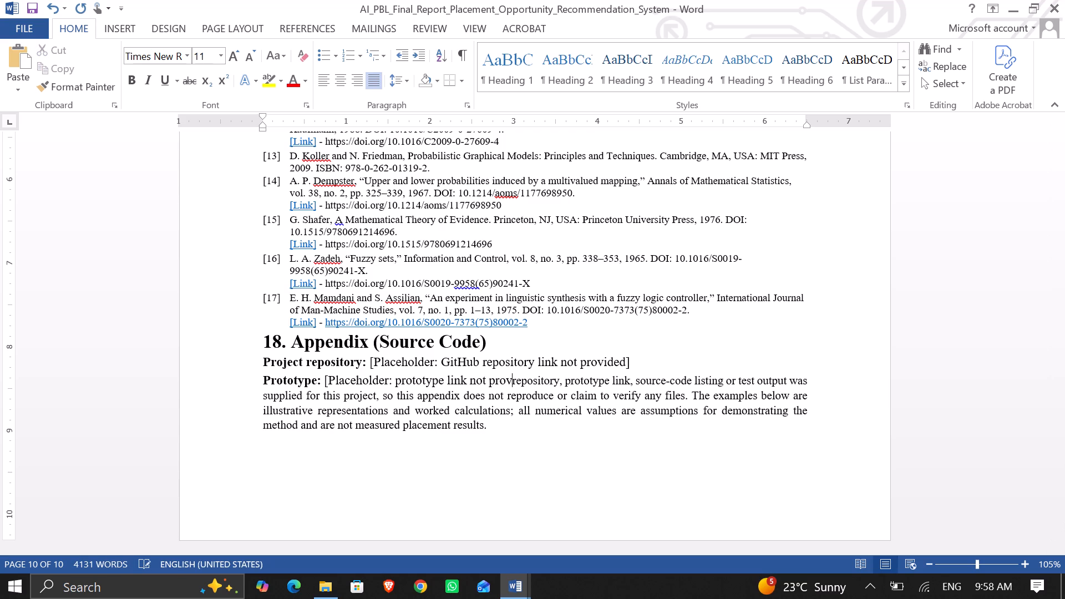
key("BackSpace")
key("BackSpace")
key("BackSpace")
key("BackSpace")
key("BackSpace")
key("BackSpace")
key("BackSpace")
key("BackSpace")
key("BackSpace")
key("BackSpace")
key("BackSpace")
key("BackSpace")
key("BackSpace")
key("BackSpace")
key("BackSpace")
key("BackSpace")
key("BackSpace")
key("BackSpace")
key("BackSpace")
key("BackSpace")
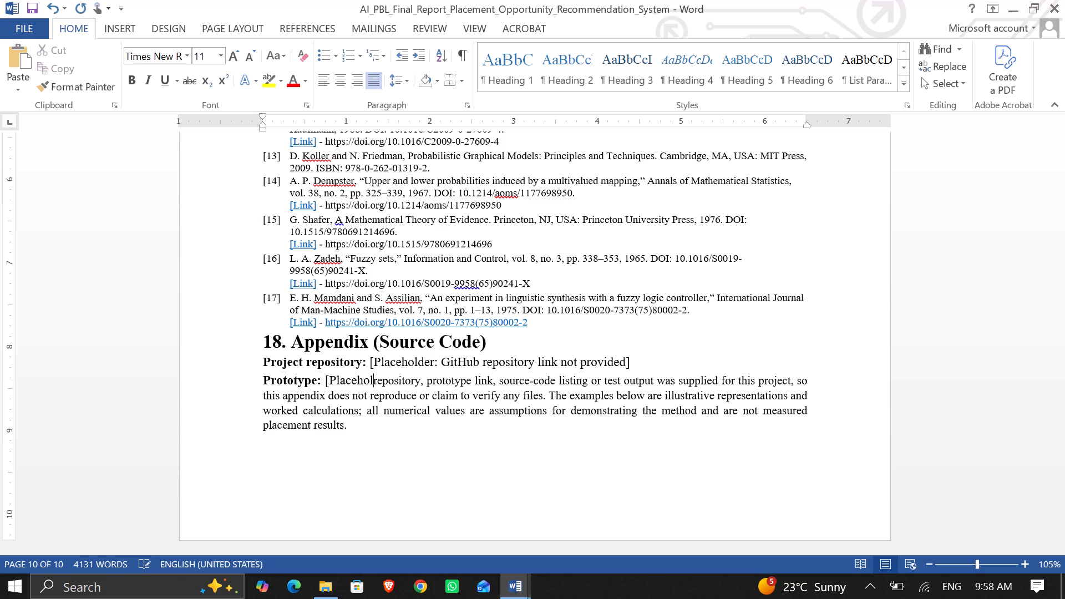
key("Delete")
key("Delete")
key("Delete")
key("Delete")
key("Delete")
key("Delete")
key("Delete")
key("Delete")
key("Delete")
key("Delete")
key("Delete")
key("Delete")
key("Delete")
key("Delete")
key("Delete")
key("Delete")
key("Delete")
key("Delete")
key("Delete")
key("Delete")
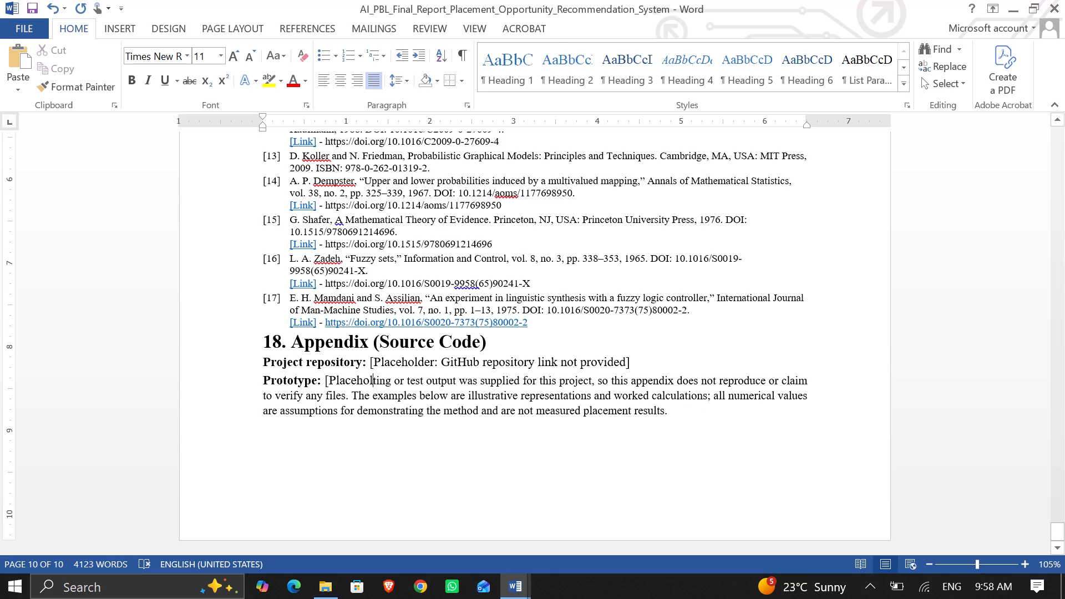
left_click_drag(373, 382, 656, 420)
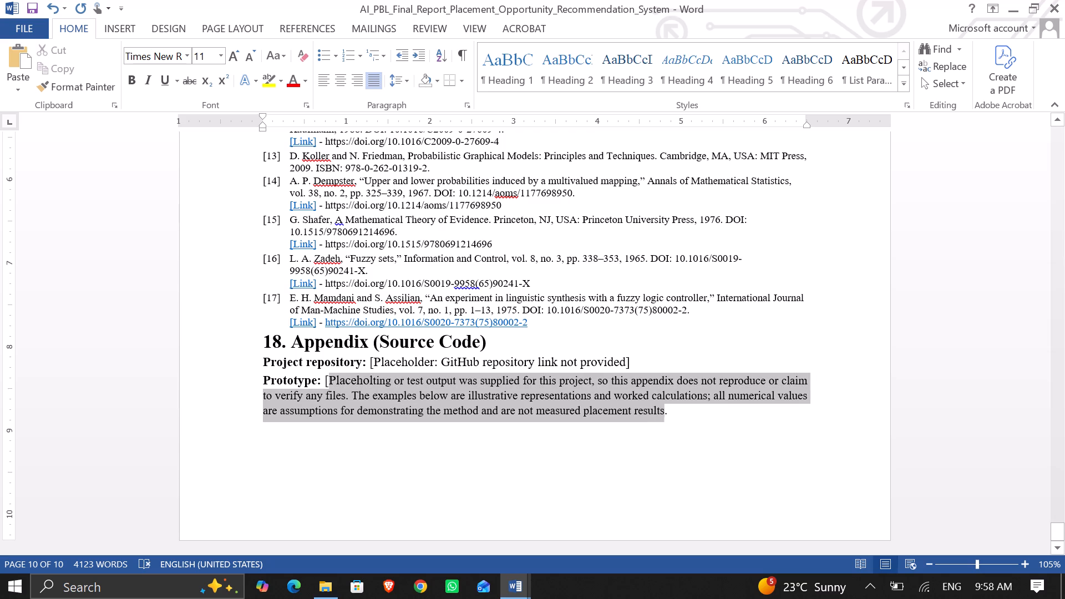
left_click_drag(656, 420, 666, 419)
key("BackSpace")
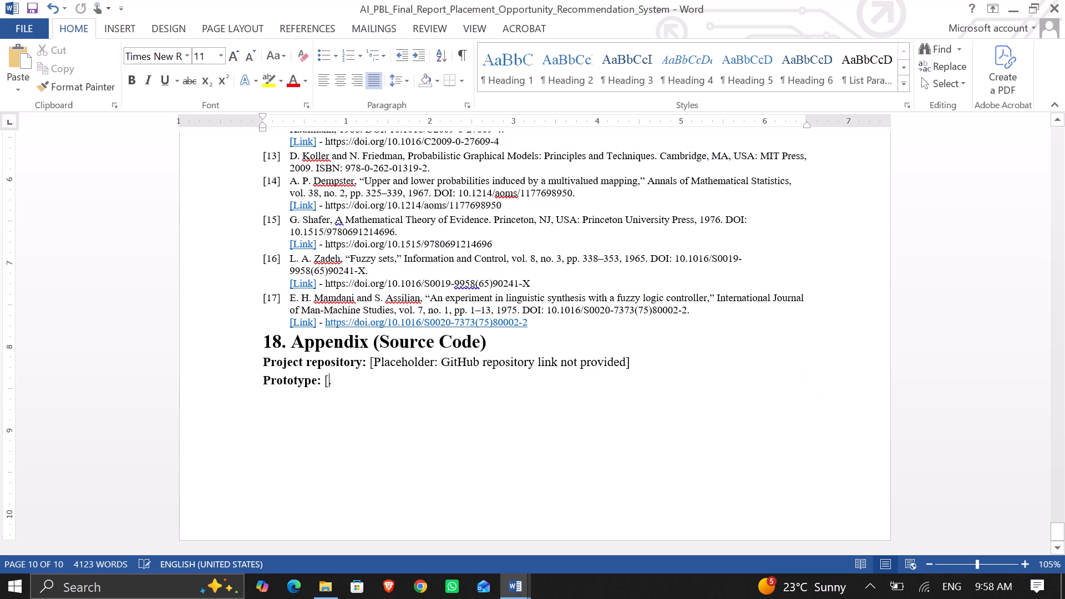
key("Delete")
key("Delete")
key("BackSpace")
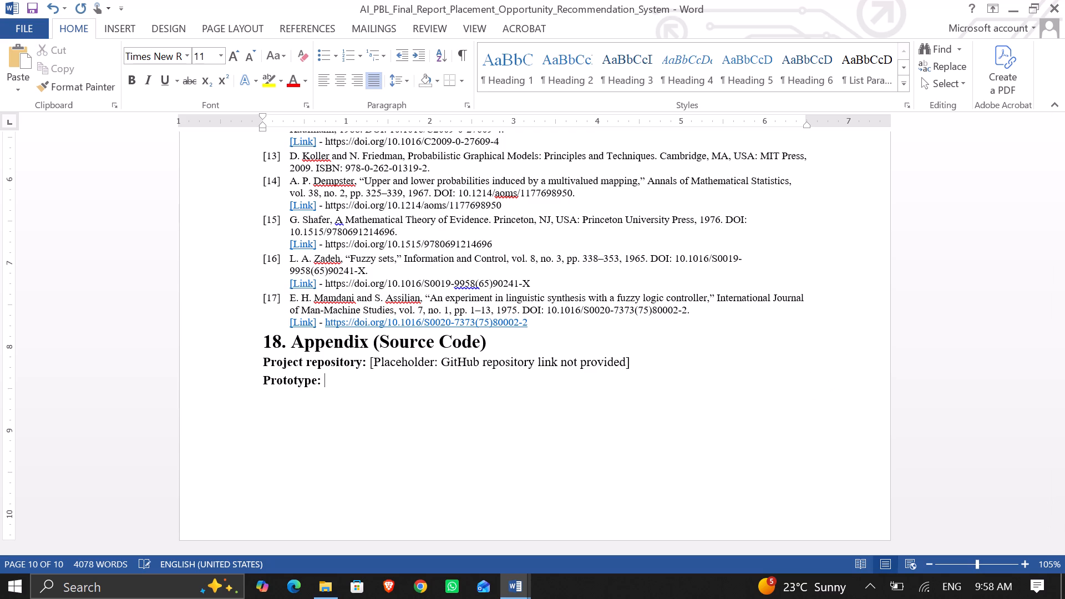